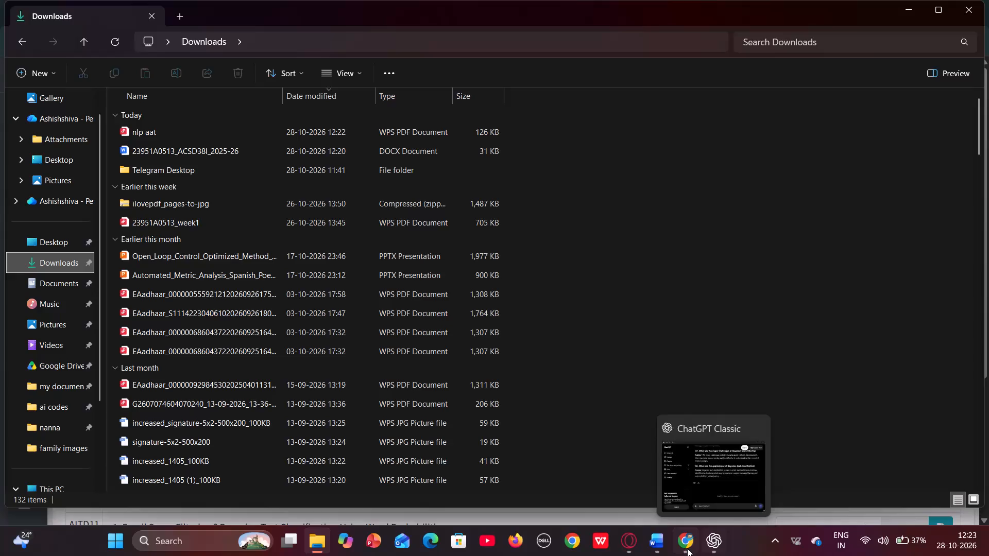
# Switch to Chrome and get the case study question for Natural Language Processing (AITD11) on the AAT-I page.
pyautogui.click(685, 548)
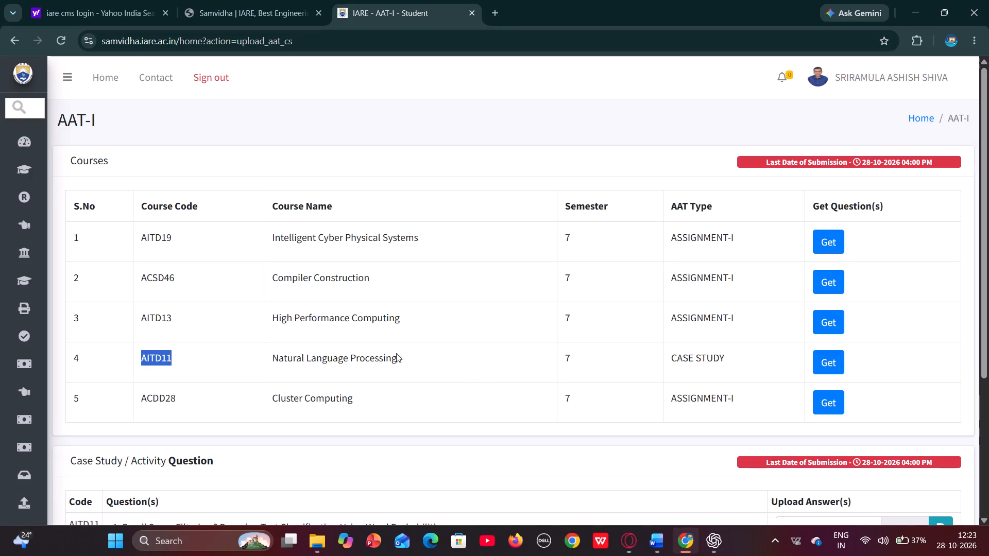
pyautogui.click(405, 337)
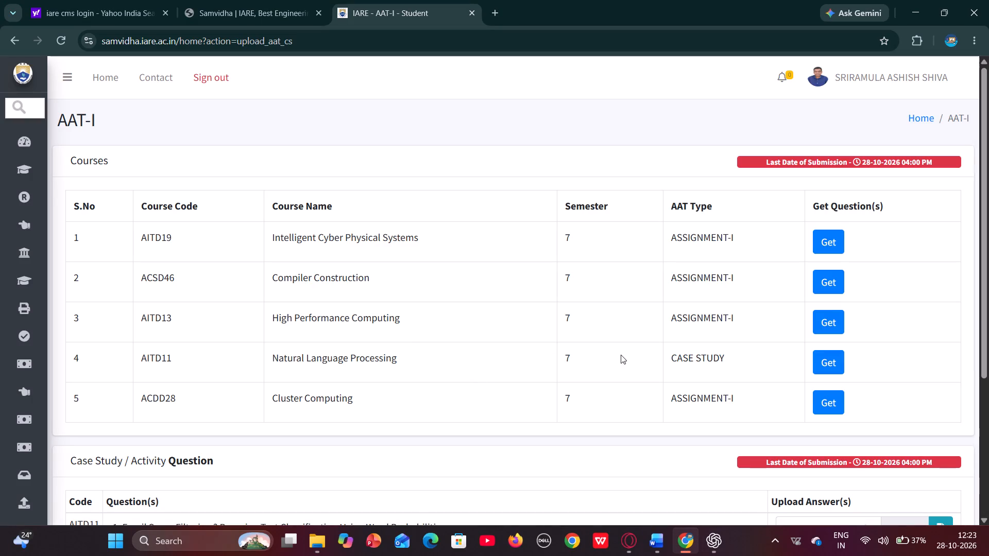
pyautogui.click(827, 355)
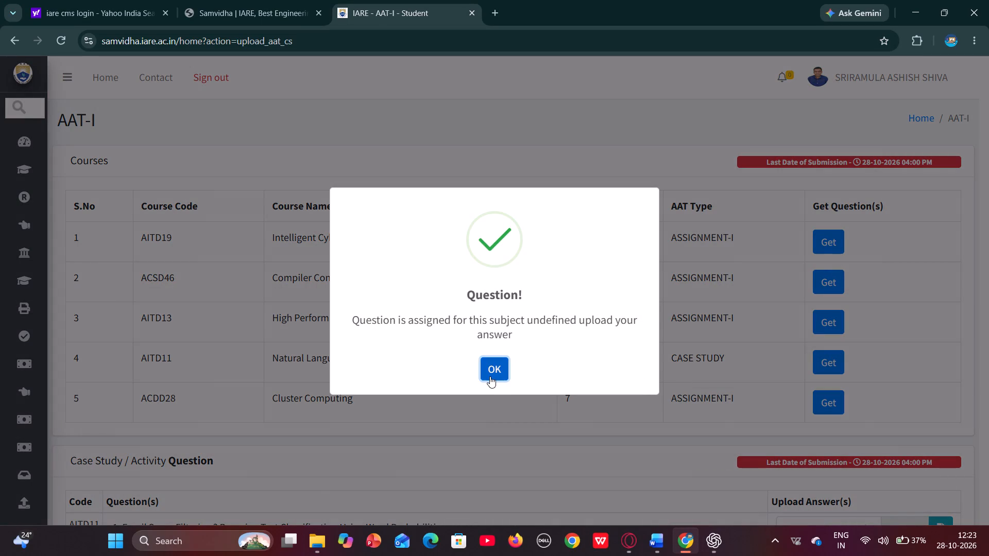
pyautogui.click(490, 376)
pyautogui.scroll(-4, 490, 376)
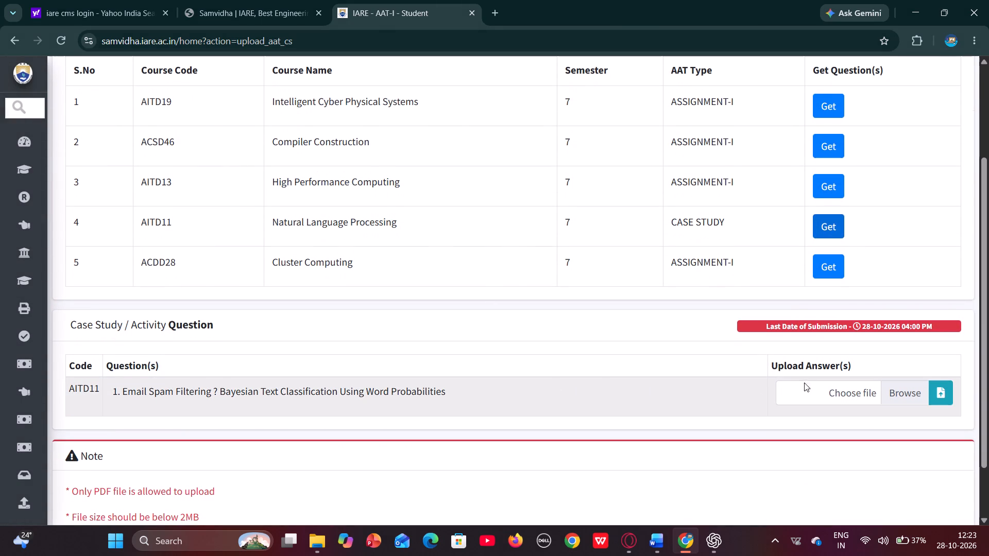
# Upload the nlp aat PDF from the Downloads folder as the answer for AITD11.
pyautogui.click(820, 395)
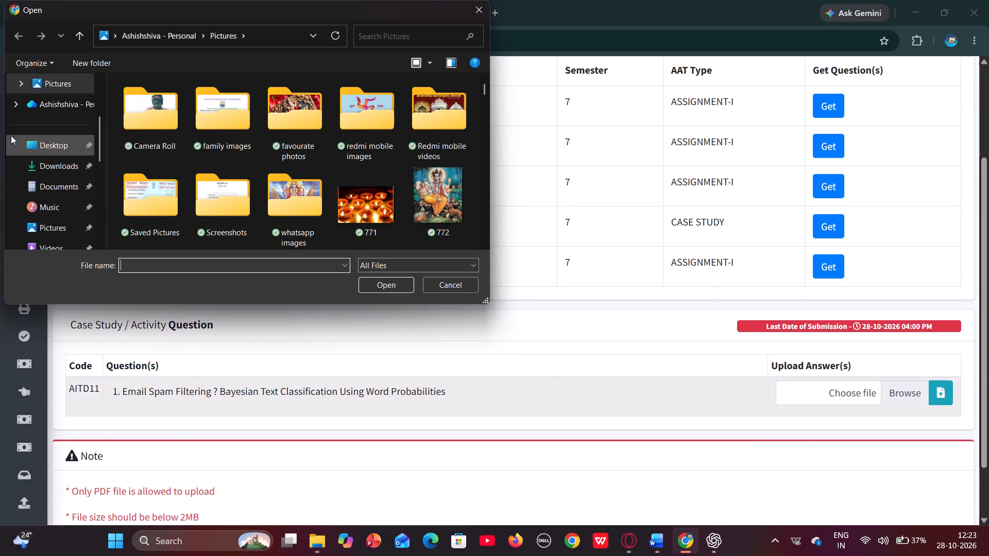
pyautogui.click(52, 164)
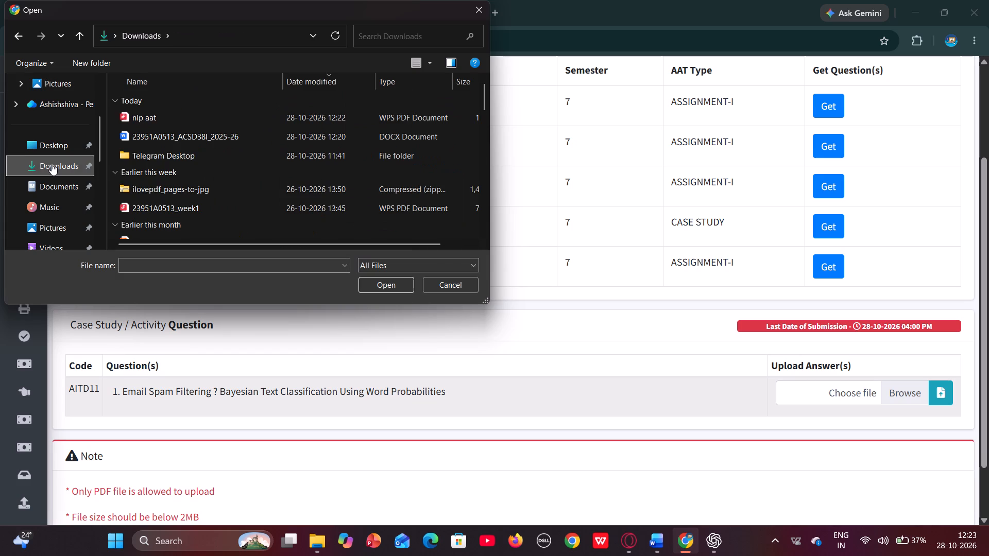
pyautogui.click(150, 116)
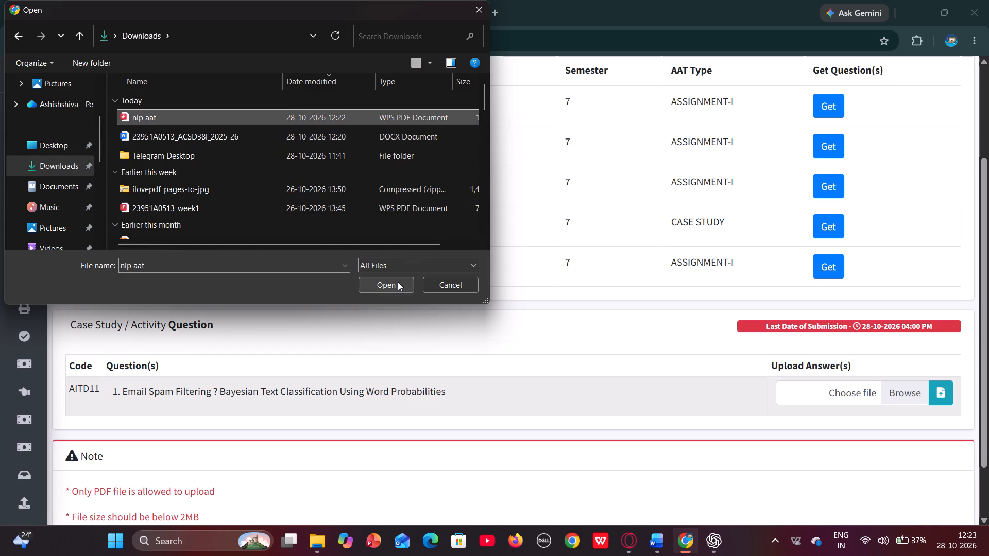
pyautogui.click(398, 282)
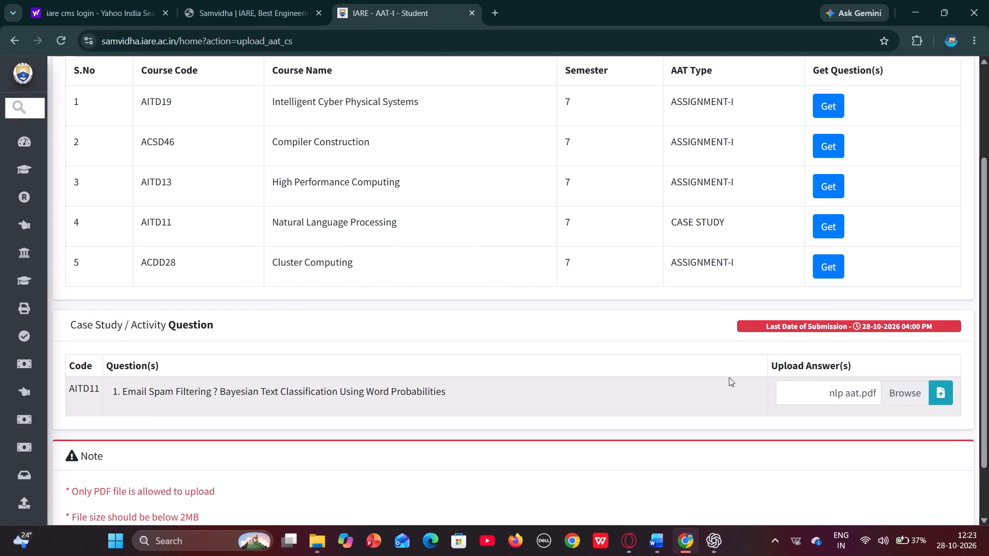
pyautogui.click(939, 384)
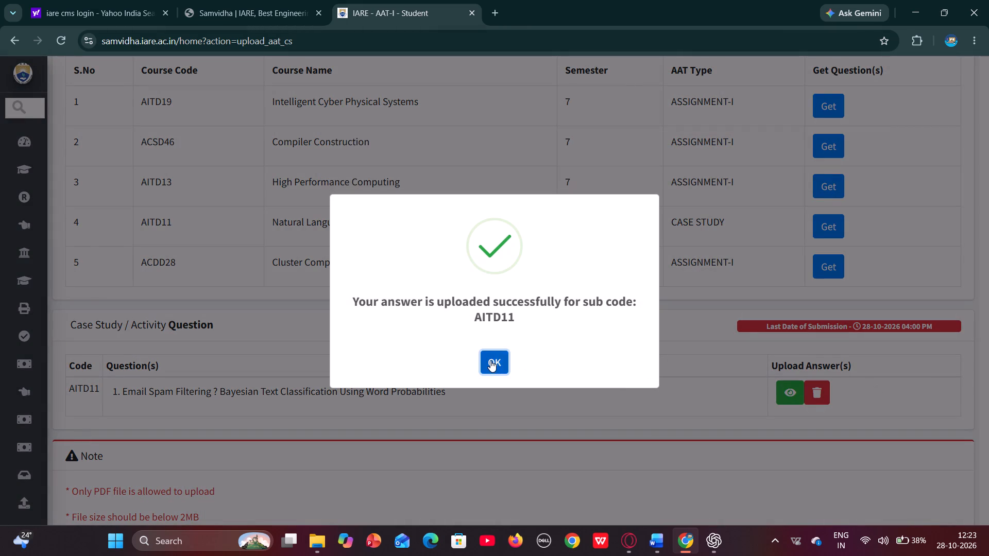
pyautogui.click(490, 360)
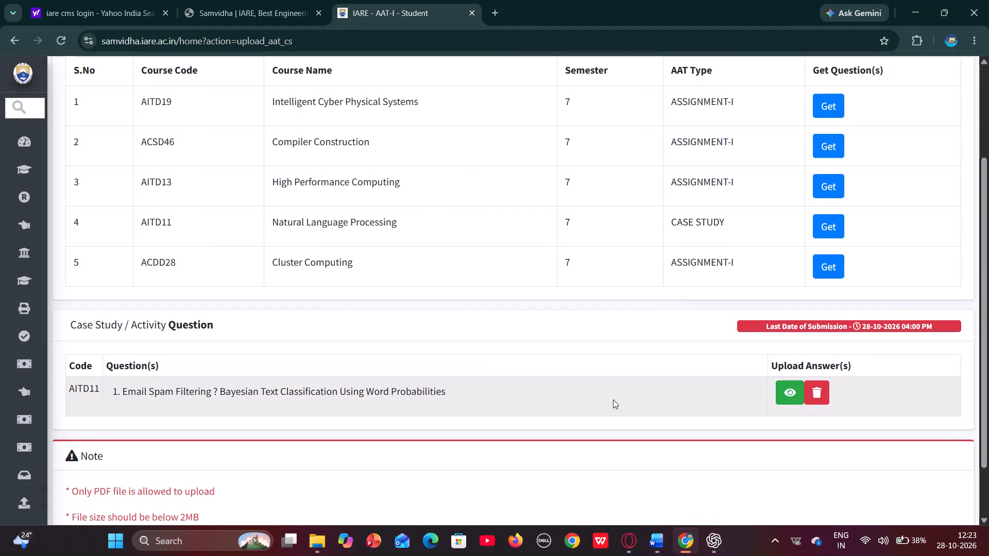
pyautogui.scroll(1, 634, 304)
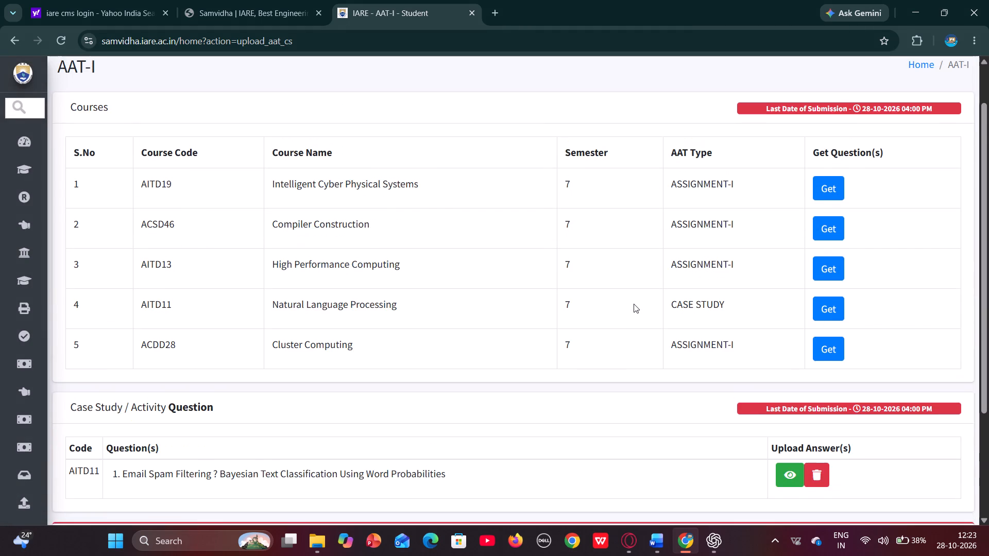
pyautogui.scroll(-1, 634, 304)
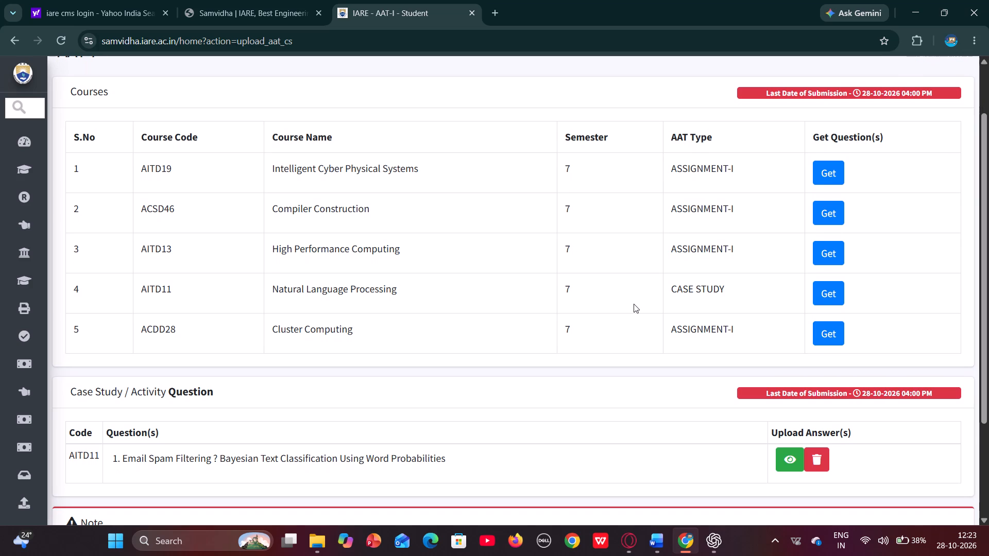
pyautogui.scroll(-1, 634, 304)
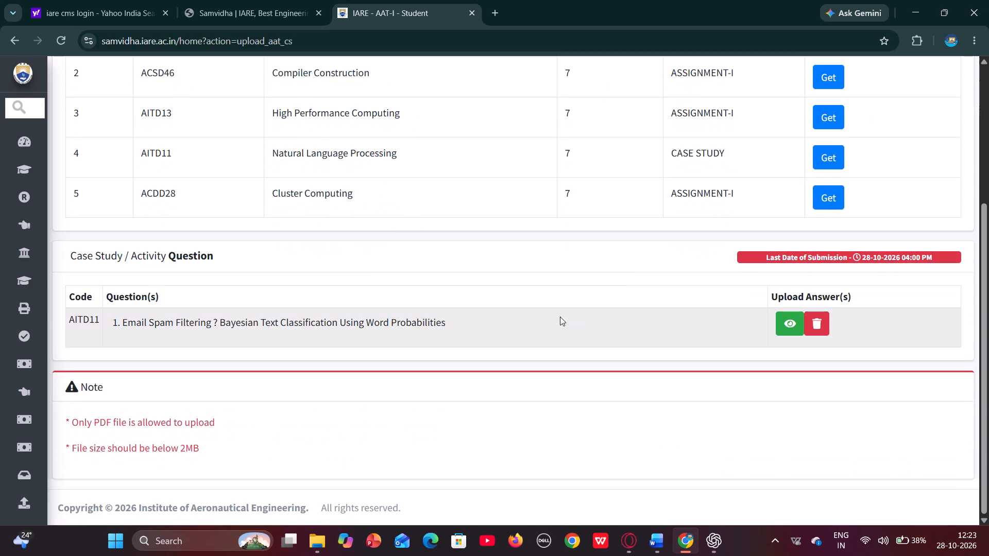
pyautogui.scroll(1, 560, 317)
pyautogui.scroll(1, 739, 167)
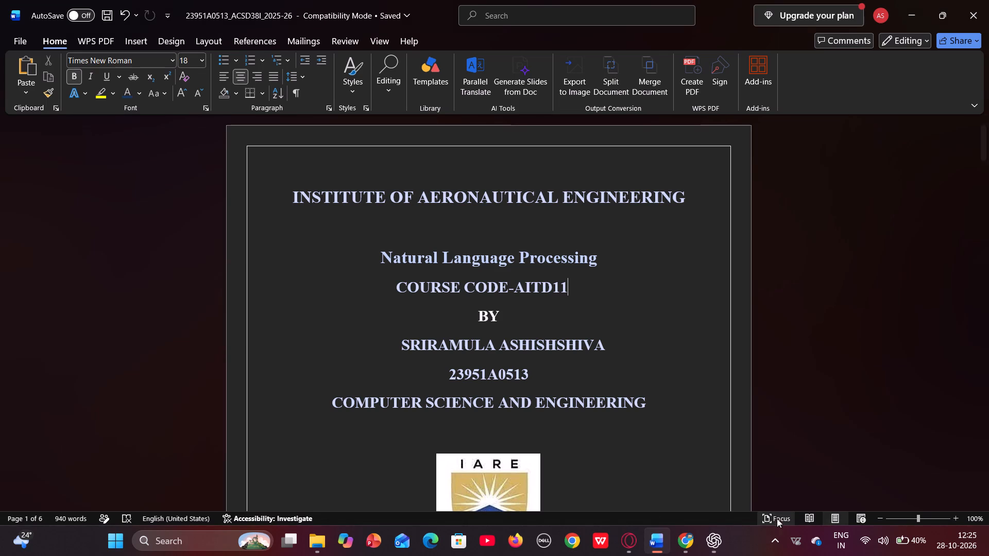
pyautogui.click(688, 539)
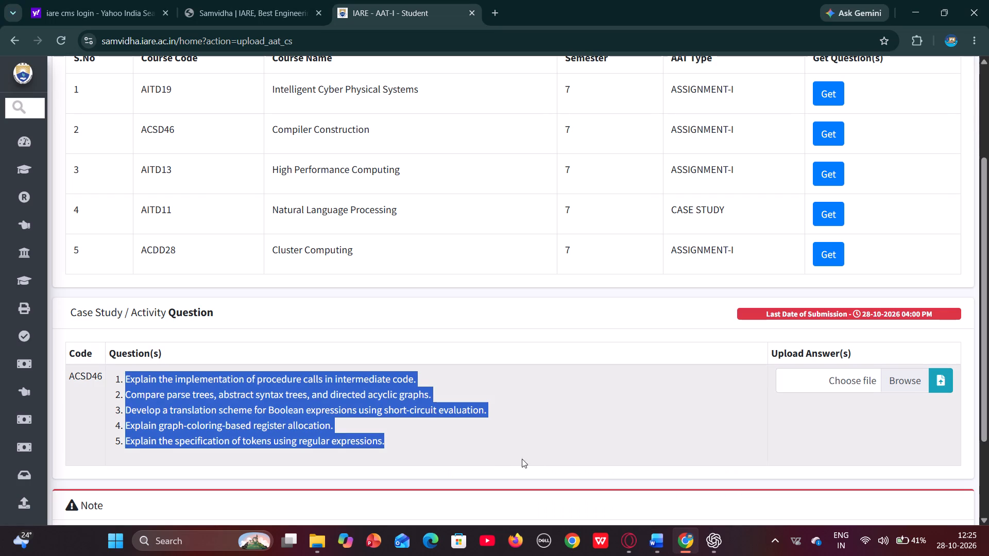
pyautogui.click(430, 432)
pyautogui.scroll(1, 430, 432)
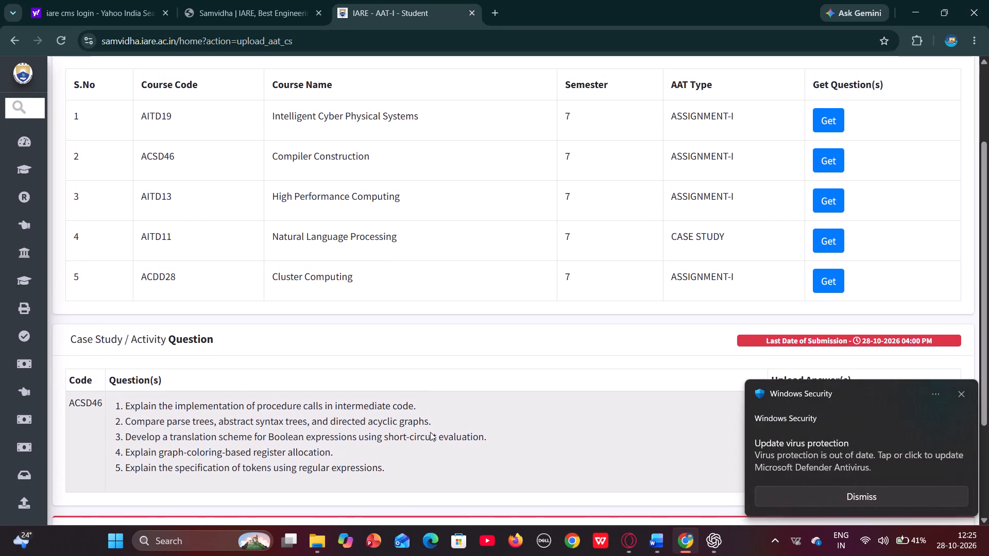
pyautogui.scroll(1, 430, 432)
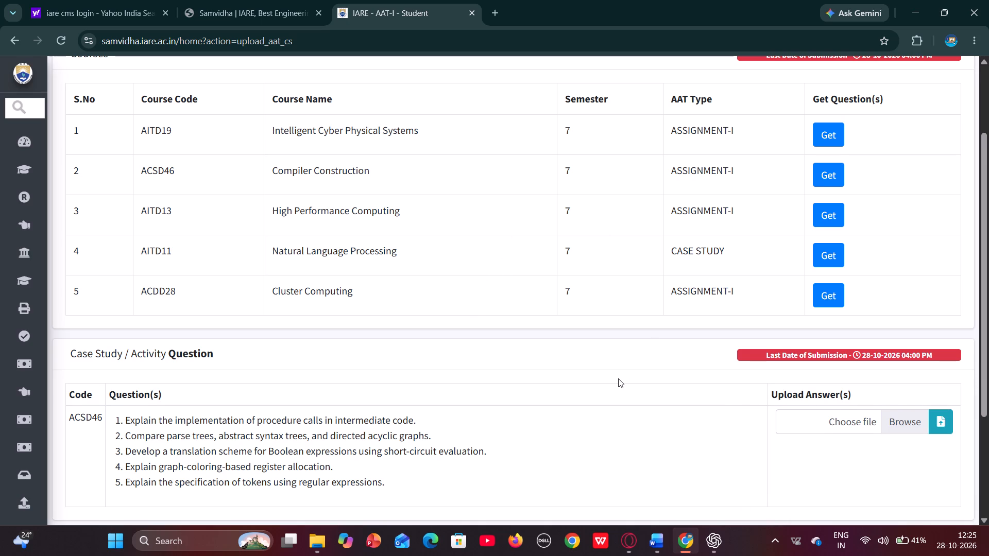
pyautogui.scroll(-4, 618, 378)
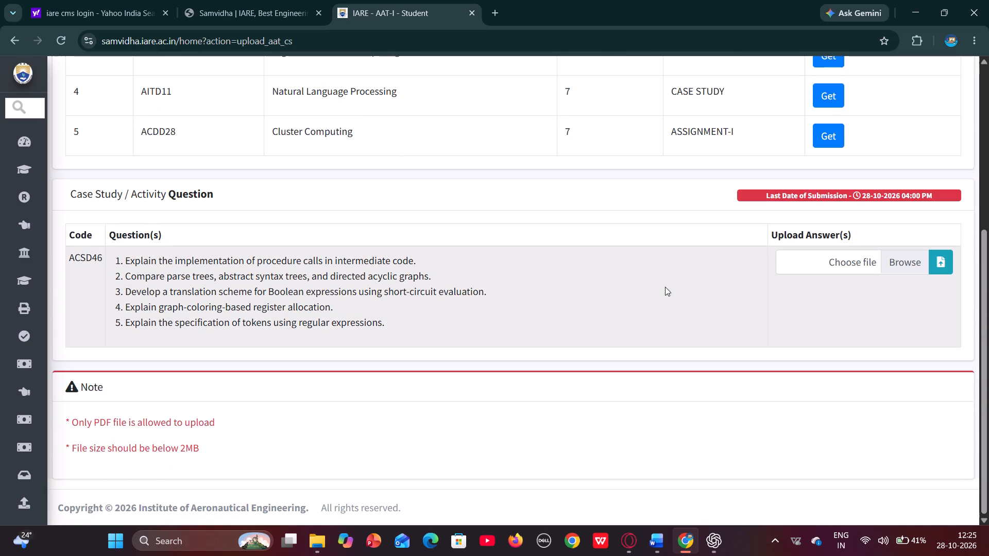
pyautogui.scroll(3, 658, 284)
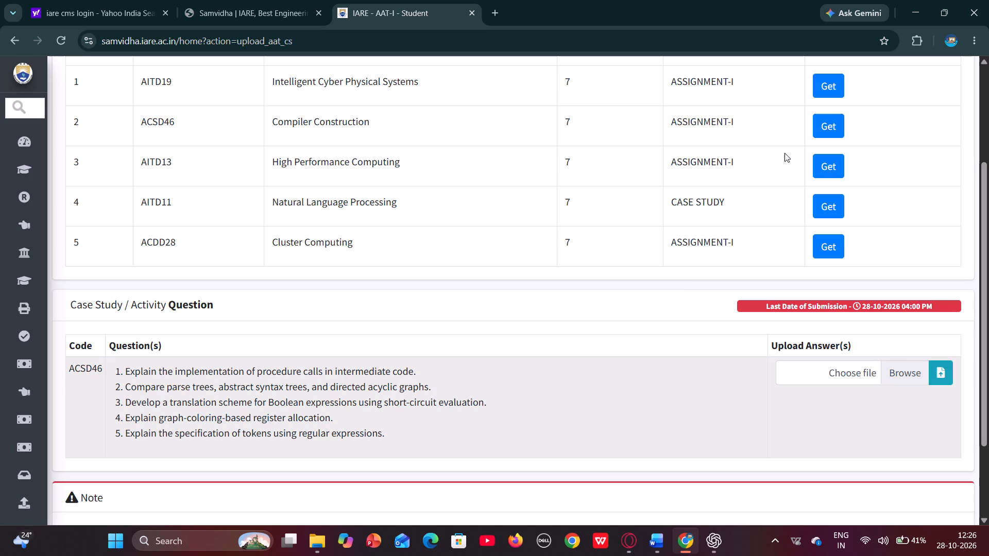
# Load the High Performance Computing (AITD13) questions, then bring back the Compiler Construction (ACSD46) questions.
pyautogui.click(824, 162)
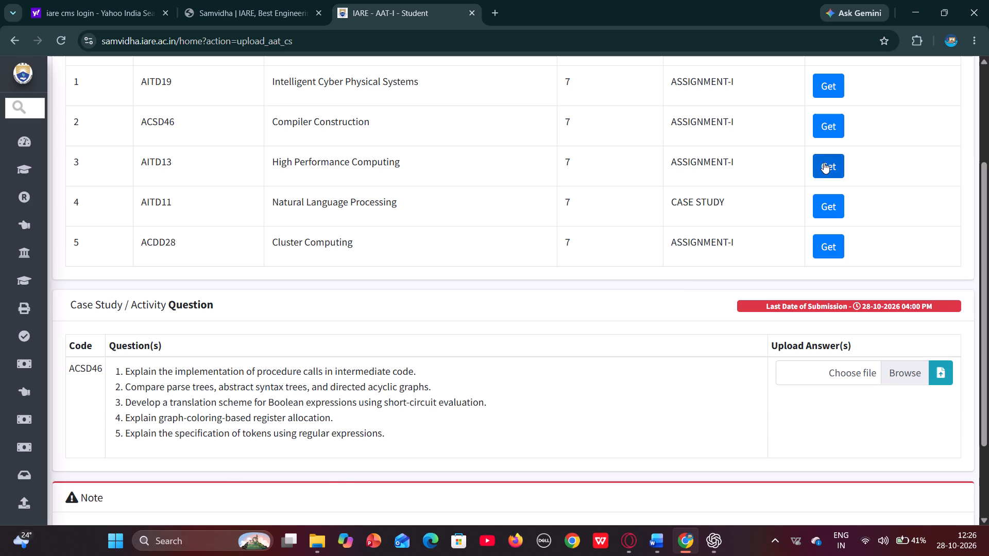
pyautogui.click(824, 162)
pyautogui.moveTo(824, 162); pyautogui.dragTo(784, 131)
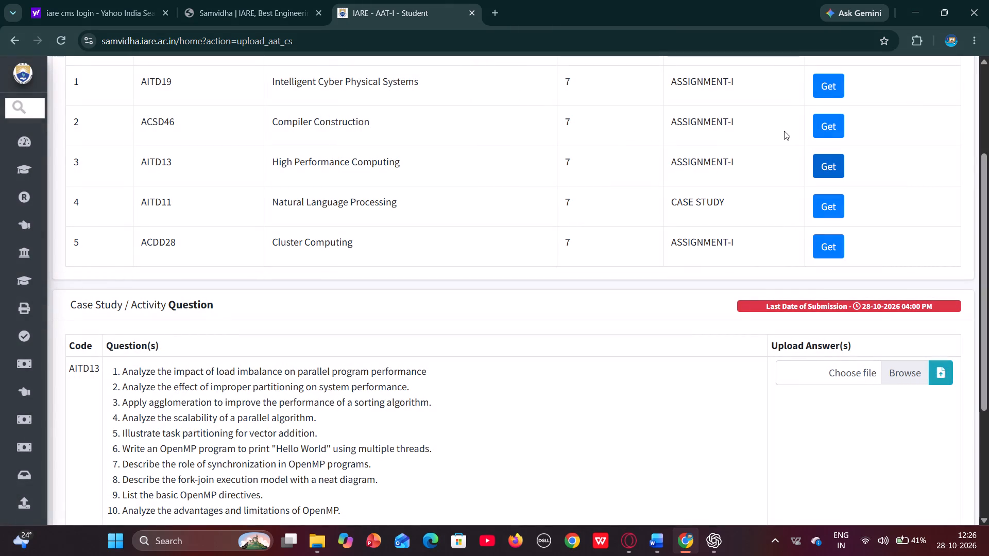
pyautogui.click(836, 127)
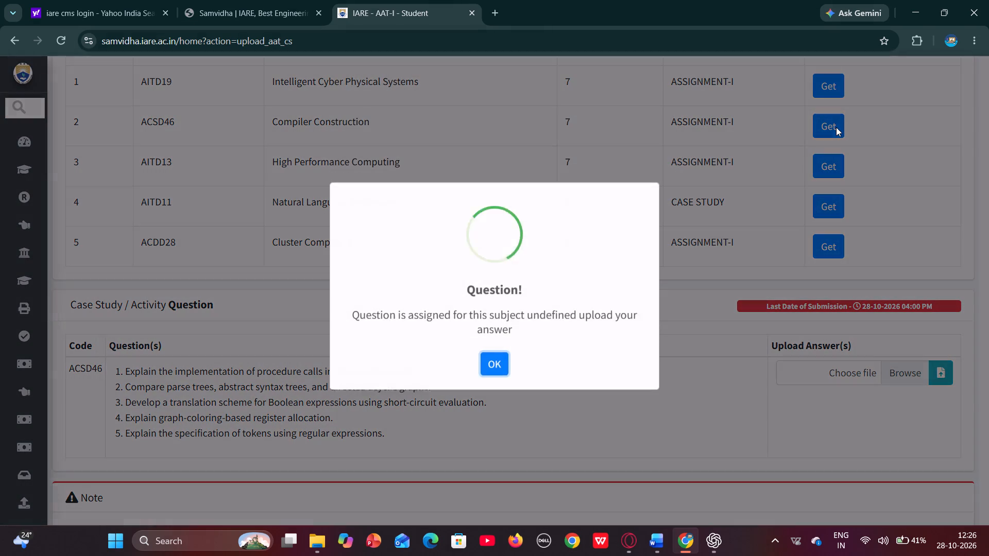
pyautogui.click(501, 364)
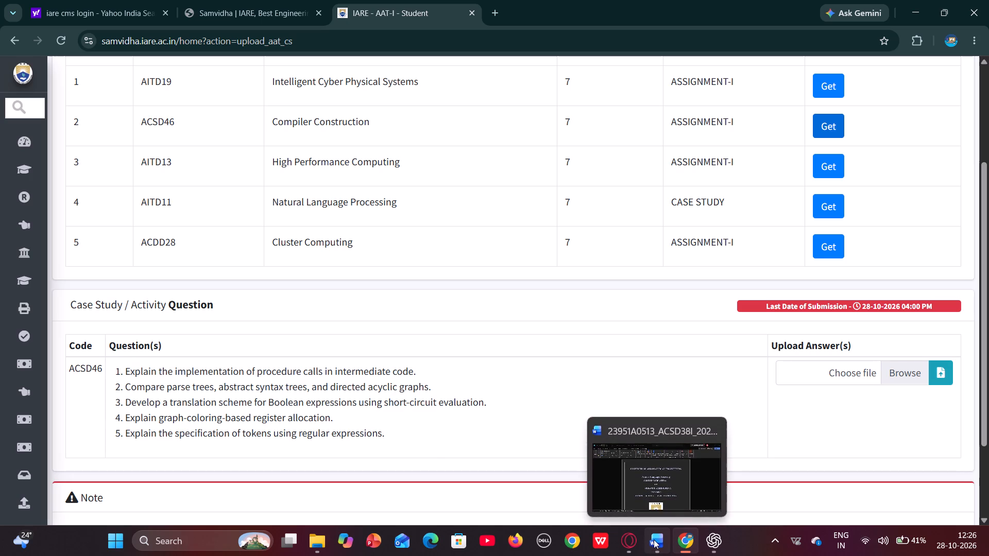
# Switch to the Word report and replace the subject title "Natural Language Processing" on the cover page with "COMPI".
pyautogui.click(654, 540)
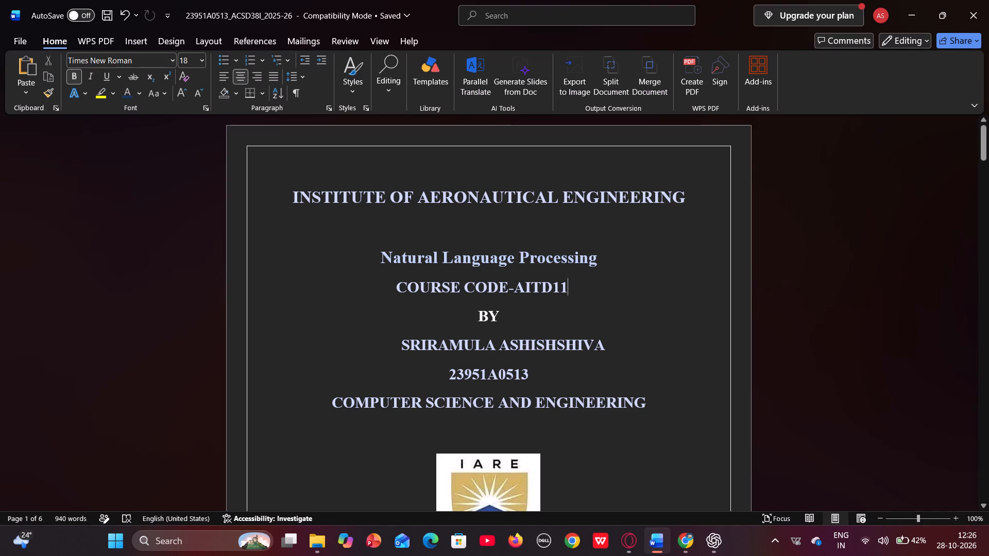
pyautogui.click(600, 263)
pyautogui.press('BackSpace')
pyautogui.press('BackSpace')
pyautogui.press('BackSpace')
pyautogui.press('BackSpace')
pyautogui.press('BackSpace')
pyautogui.press('BackSpace')
pyautogui.press('BackSpace')
pyautogui.press('BackSpace')
pyautogui.press('BackSpace')
pyautogui.press('BackSpace')
pyautogui.press('BackSpace')
pyautogui.press('BackSpace')
pyautogui.press('BackSpace')
pyautogui.press('BackSpace')
pyautogui.press('BackSpace')
pyautogui.press('BackSpace')
pyautogui.press('BackSpace')
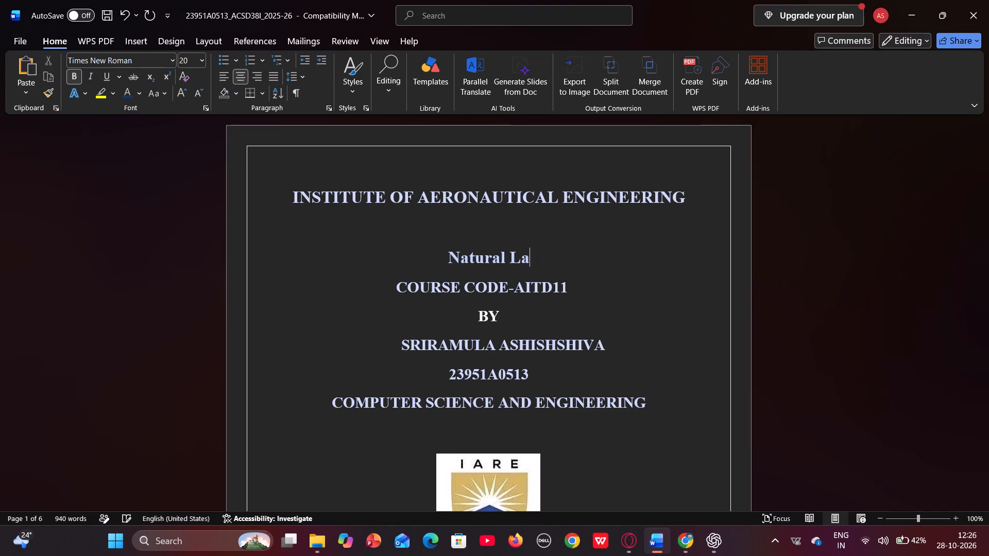
pyautogui.press('BackSpace')
pyautogui.press('BackSpace')
pyautogui.press('BackSpace')
pyautogui.press('BackSpace')
pyautogui.press('BackSpace')
pyautogui.press('BackSpace')
pyautogui.press('BackSpace')
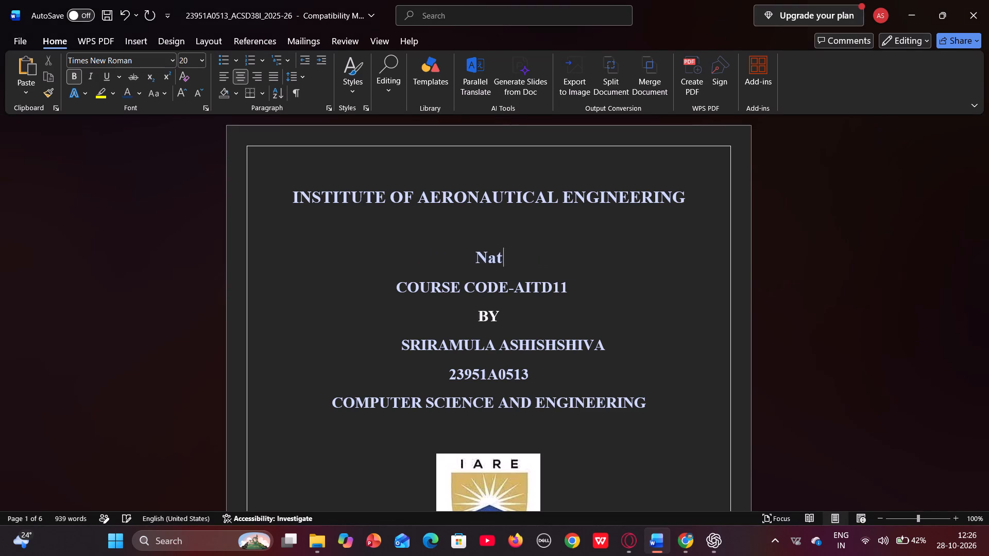
pyautogui.press('BackSpace')
pyautogui.press('BackSpace')
pyautogui.press('BackSpace')
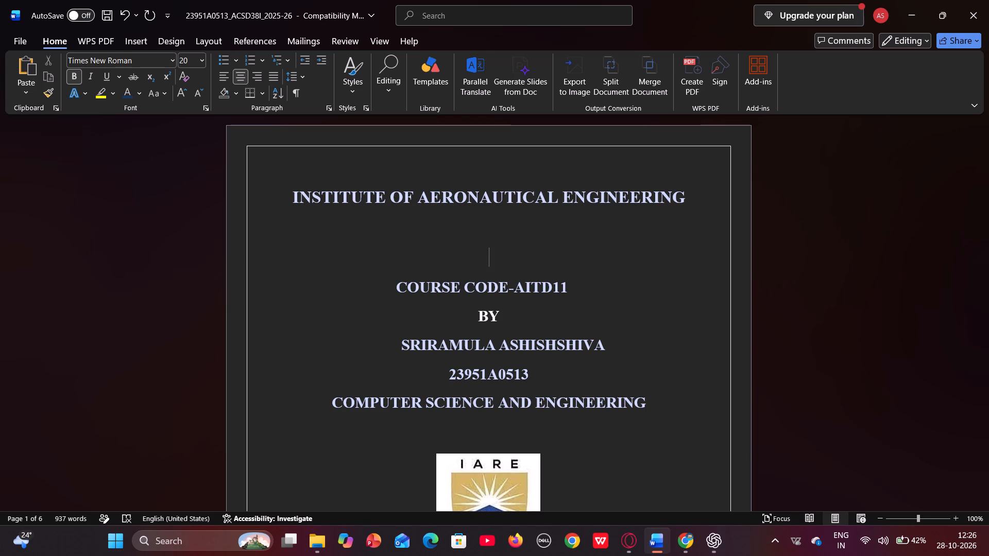
pyautogui.write('CO')
pyautogui.write('MPI')
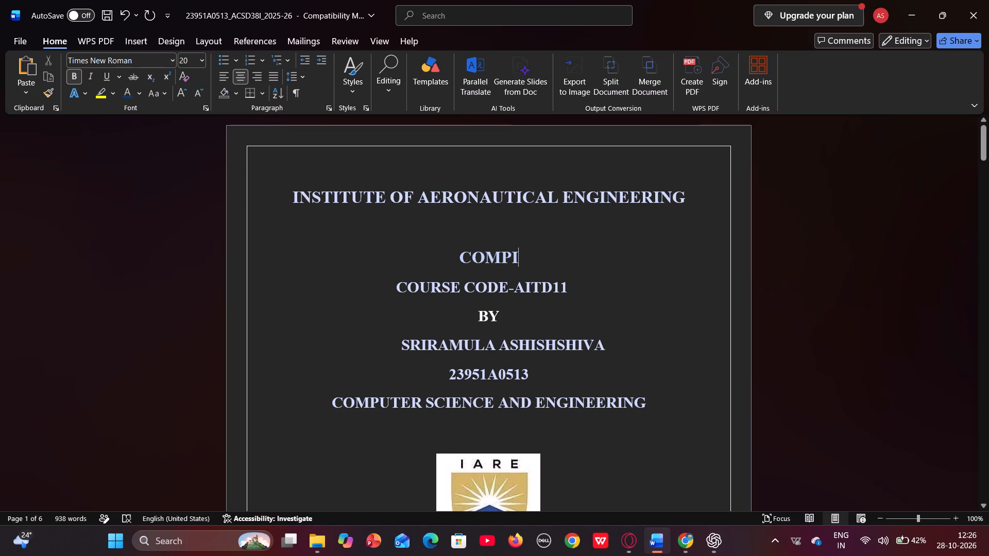
# Delete the whole email spam filtering case study after the cover page, from the CASE STUDY heading through answer Q6.
pyautogui.scroll(-4, 627, 334)
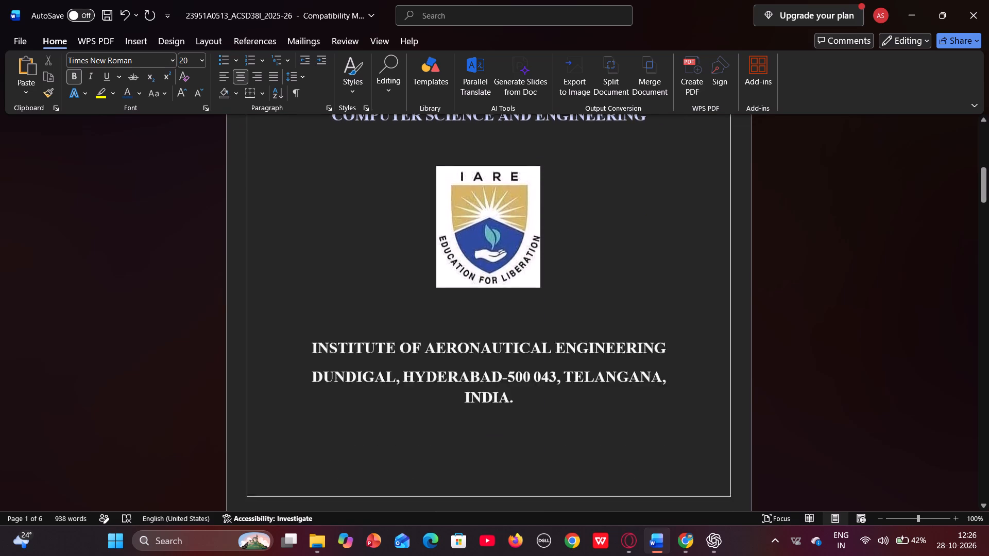
pyautogui.scroll(-1, 627, 334)
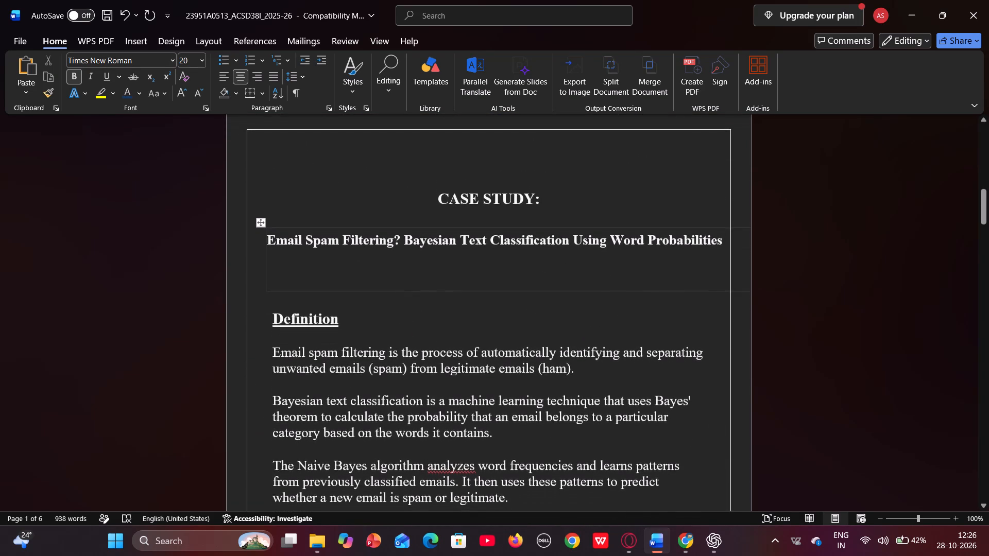
pyautogui.moveTo(427, 196); pyautogui.dragTo(644, 555)
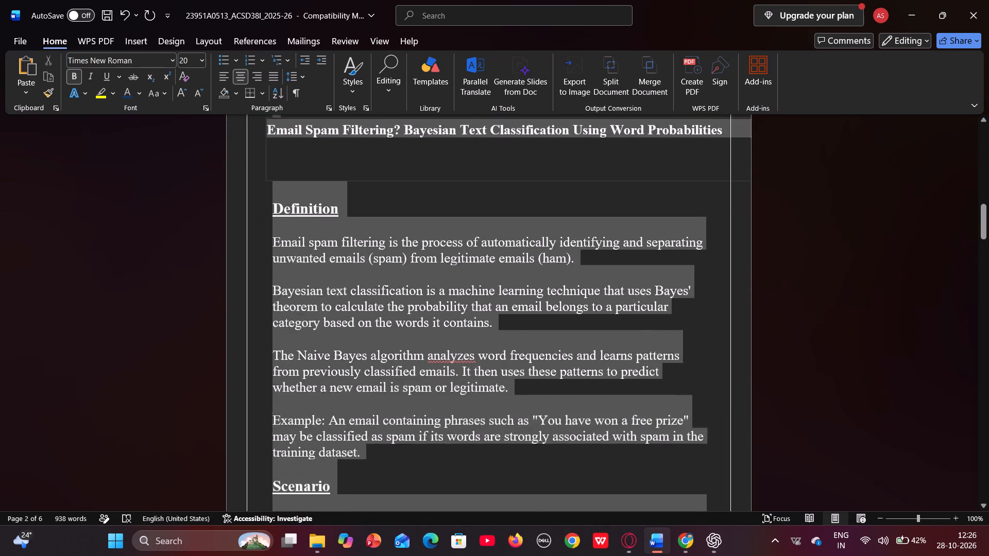
pyautogui.moveTo(644, 555); pyautogui.dragTo(648, 555)
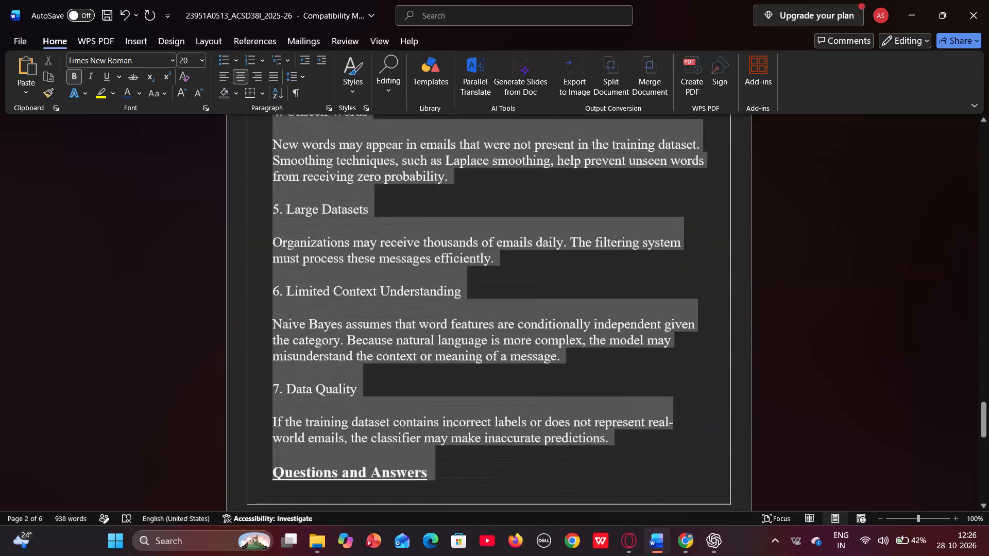
pyautogui.moveTo(648, 555); pyautogui.dragTo(679, 528)
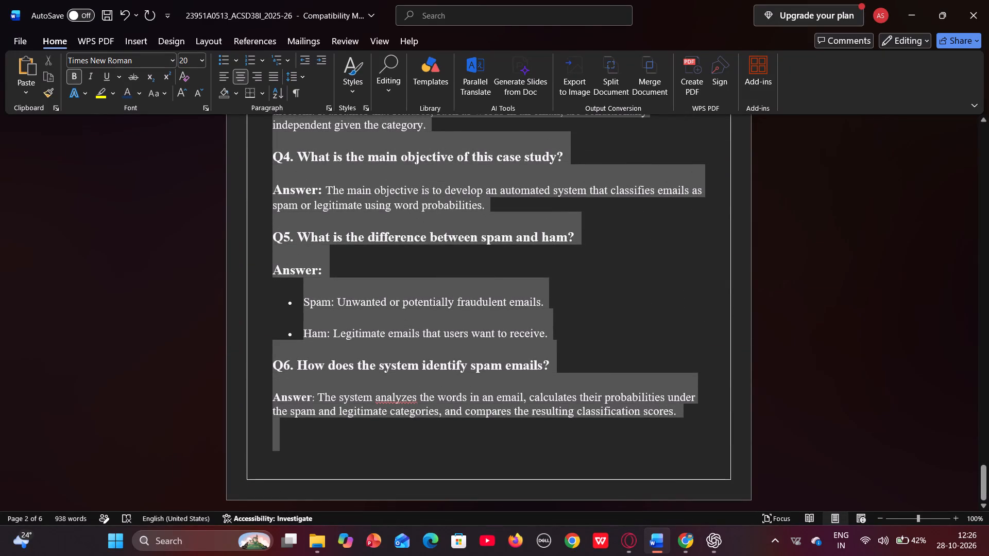
pyautogui.moveTo(679, 528); pyautogui.dragTo(679, 527)
pyautogui.press('BackSpace')
# Look back over the document up to the title lines of the cover page.
pyautogui.scroll(2, 679, 527)
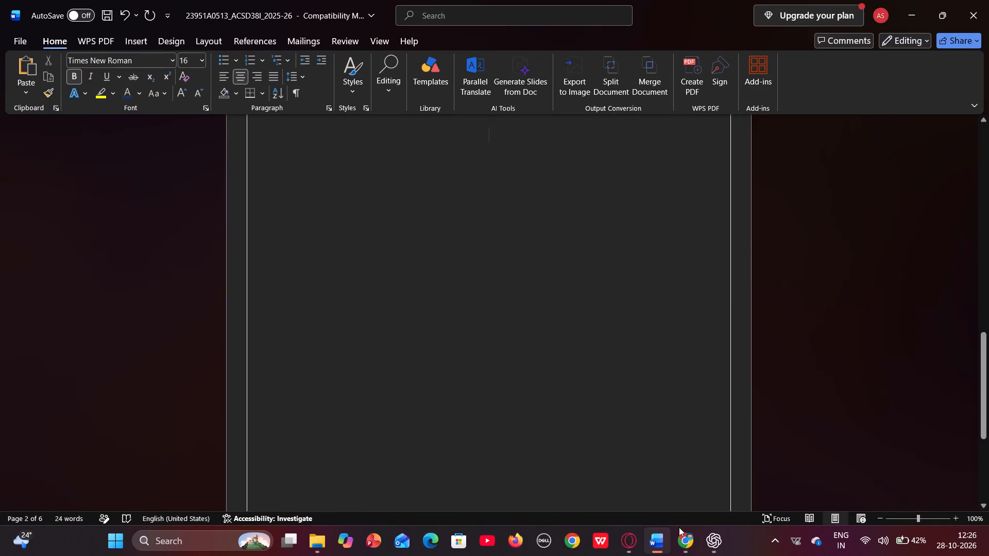
pyautogui.scroll(10, 679, 527)
pyautogui.scroll(13, 679, 527)
pyautogui.scroll(10, 679, 527)
pyautogui.scroll(6, 505, 352)
pyautogui.scroll(-1, 505, 352)
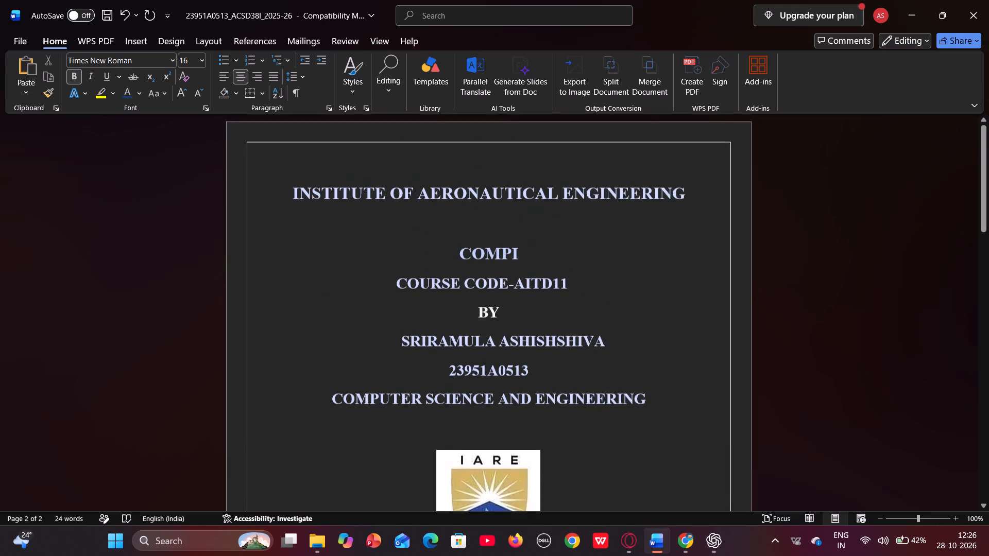
# Start the page after the cover with a left-aligned "1Q)" label and paste the copied compiler questions and answers after it.
pyautogui.scroll(-1, 505, 352)
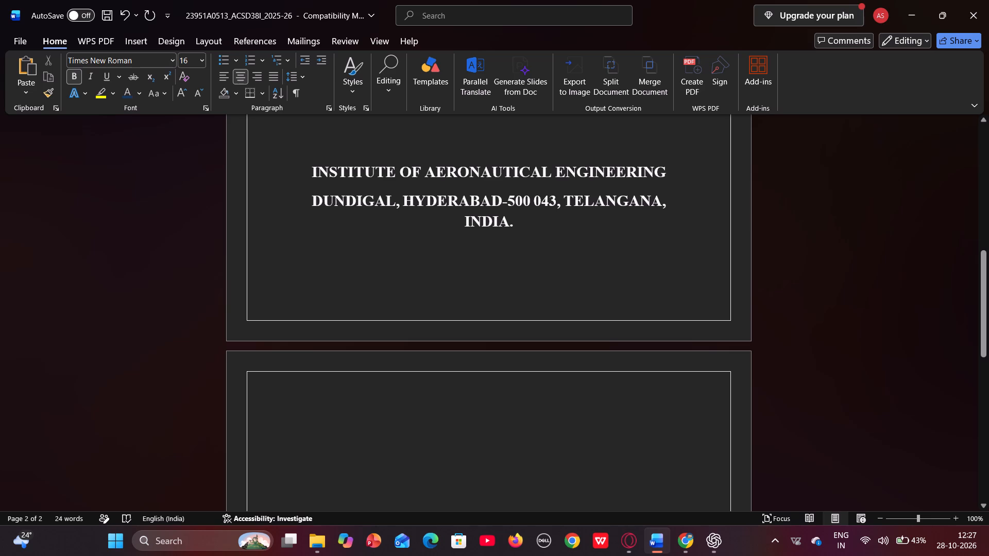
pyautogui.press('End')
pyautogui.press('1')
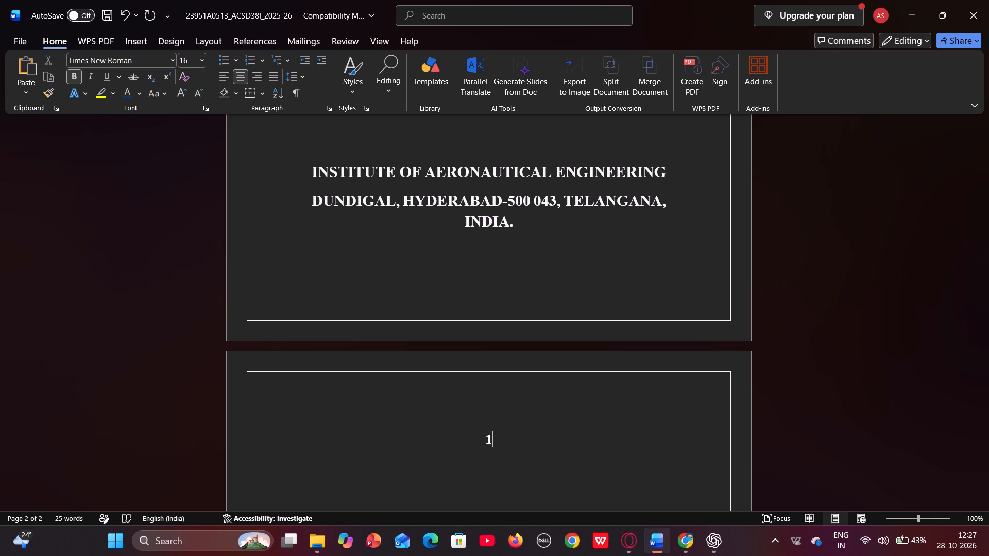
pyautogui.hotkey('shift', 'q')
pyautogui.hotkey('shift', ')')
pyautogui.click(220, 73)
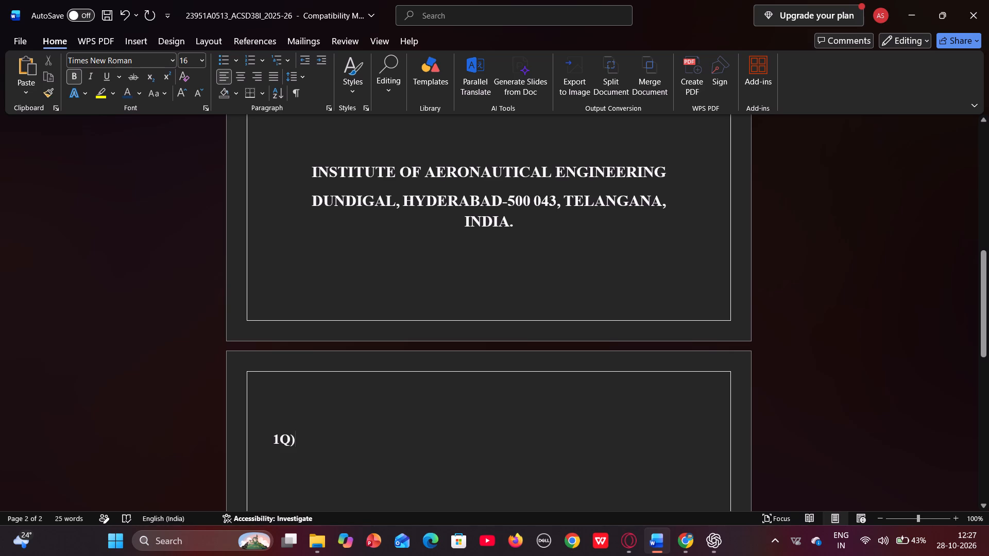
pyautogui.hotkey('ctrl', 'v')
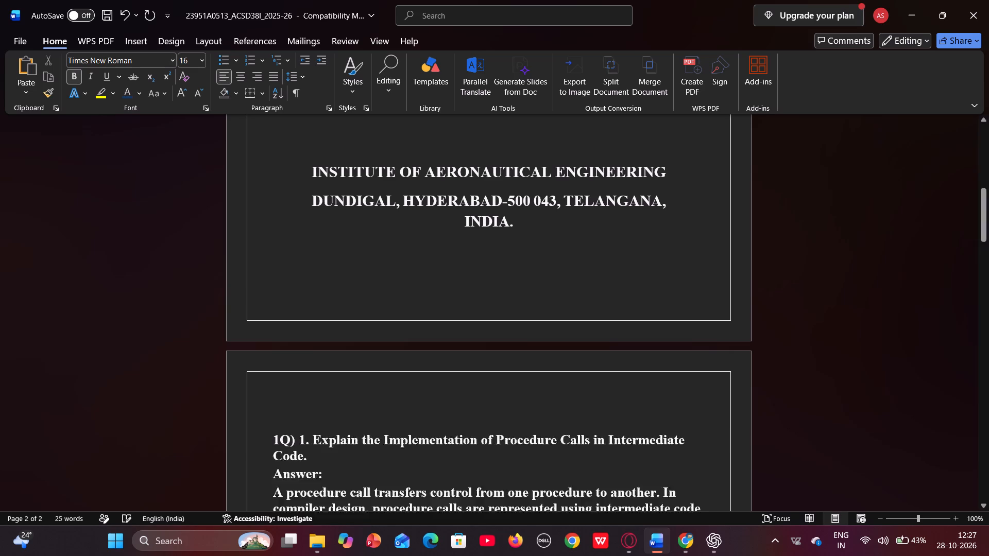
# Look back through the pasted questions and answers up to the cover page.
pyautogui.scroll(12, 308, 440)
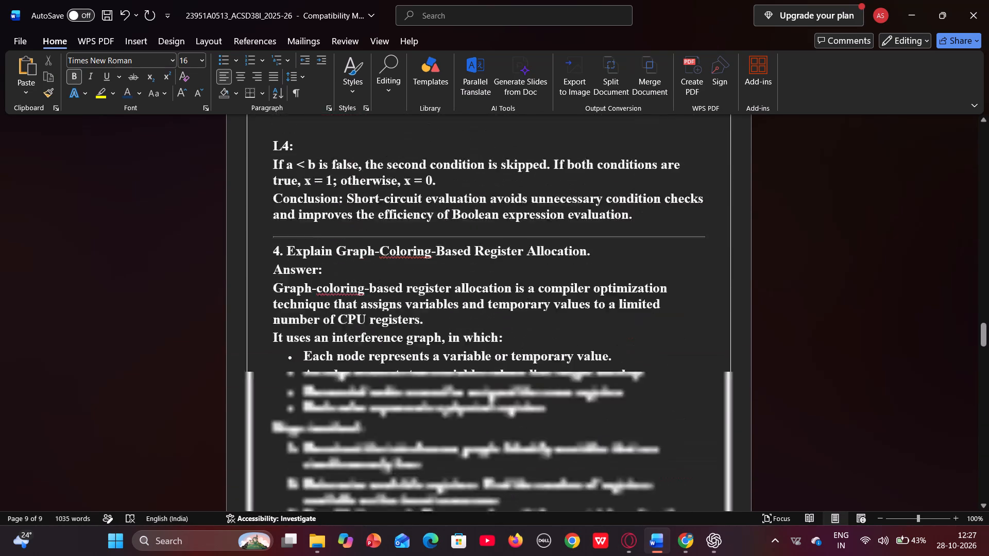
pyautogui.scroll(8, 308, 440)
pyautogui.scroll(15, 308, 440)
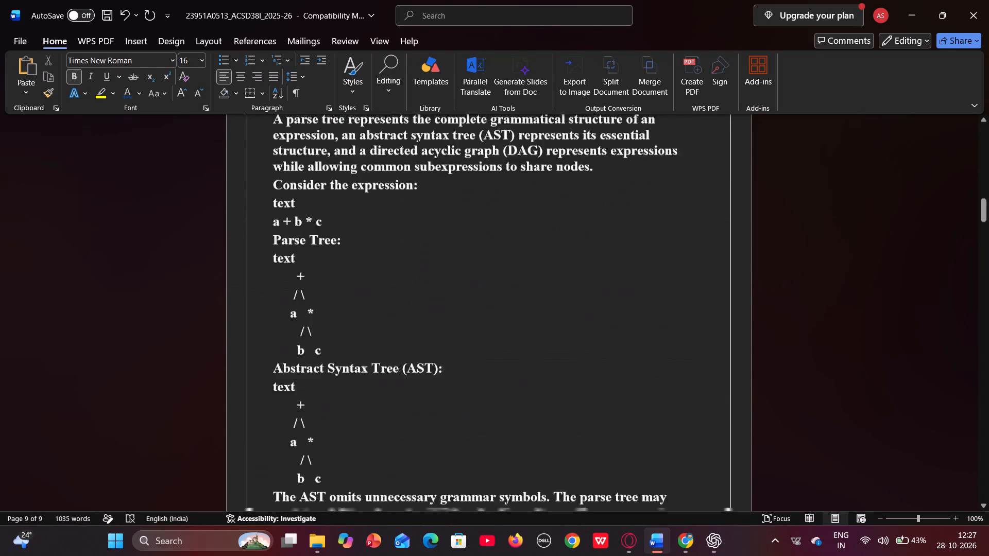
pyautogui.scroll(1, 308, 440)
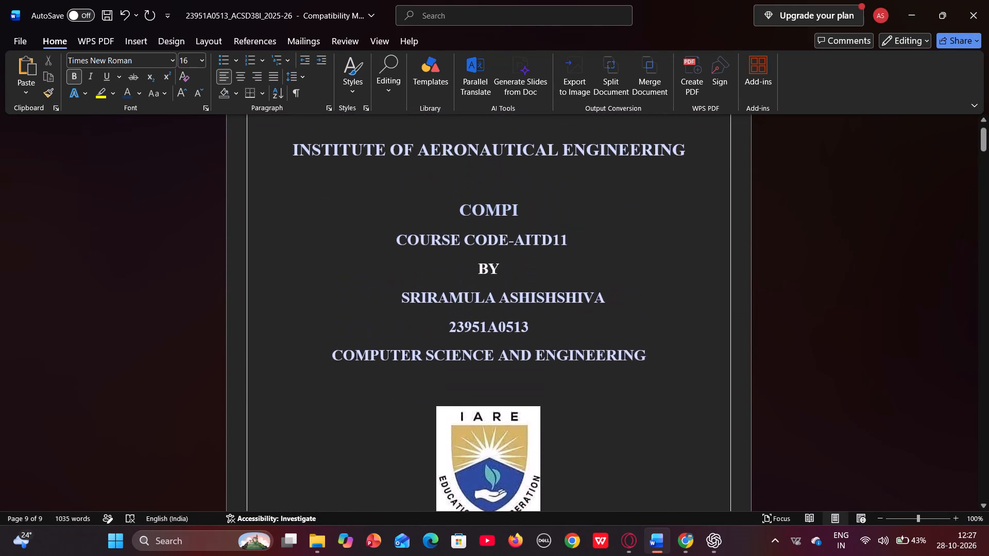
# Delete the duplicate "1." numbering after "1Q)" in the procedure calls question.
pyautogui.scroll(-4, 308, 440)
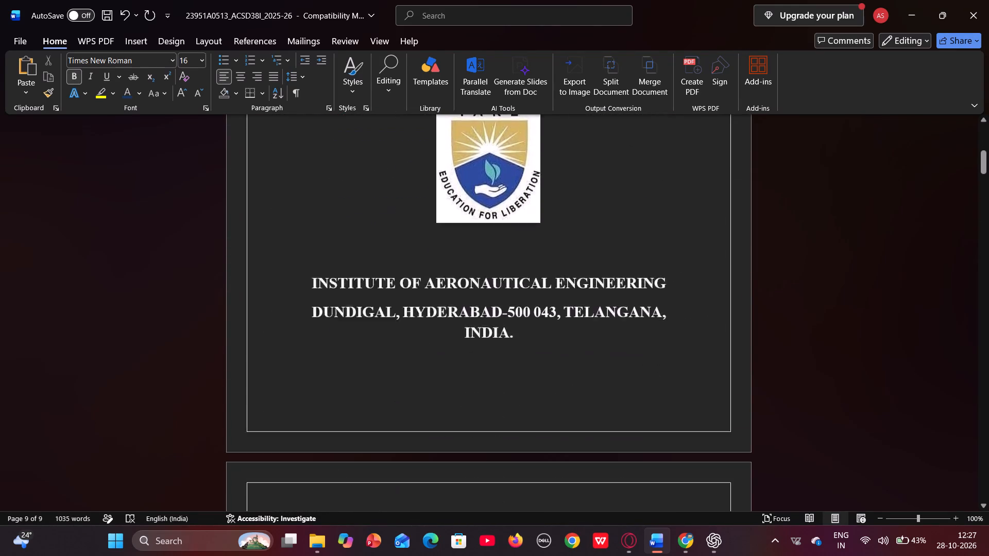
pyautogui.scroll(-2, 308, 440)
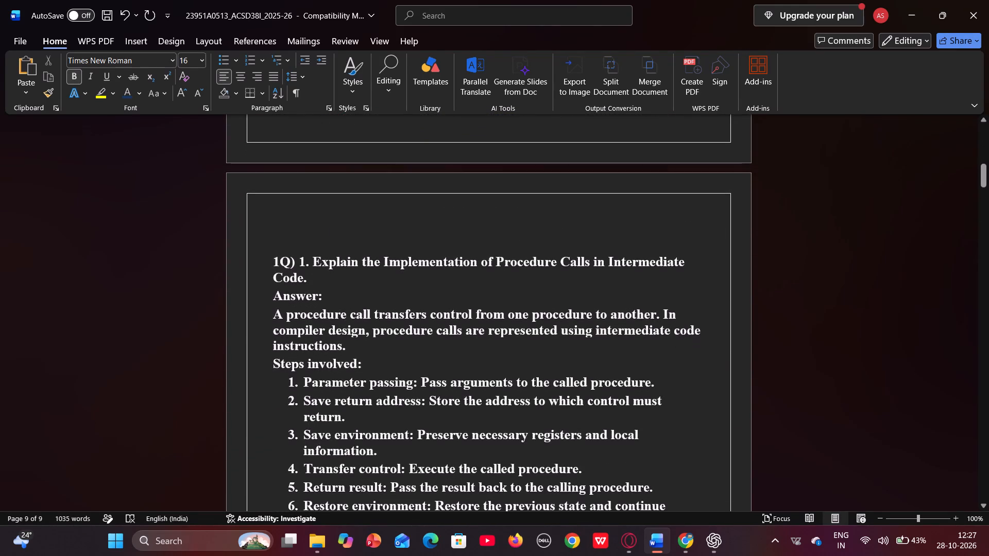
pyautogui.click(312, 263)
pyautogui.press('BackSpace')
pyautogui.press('BackSpace')
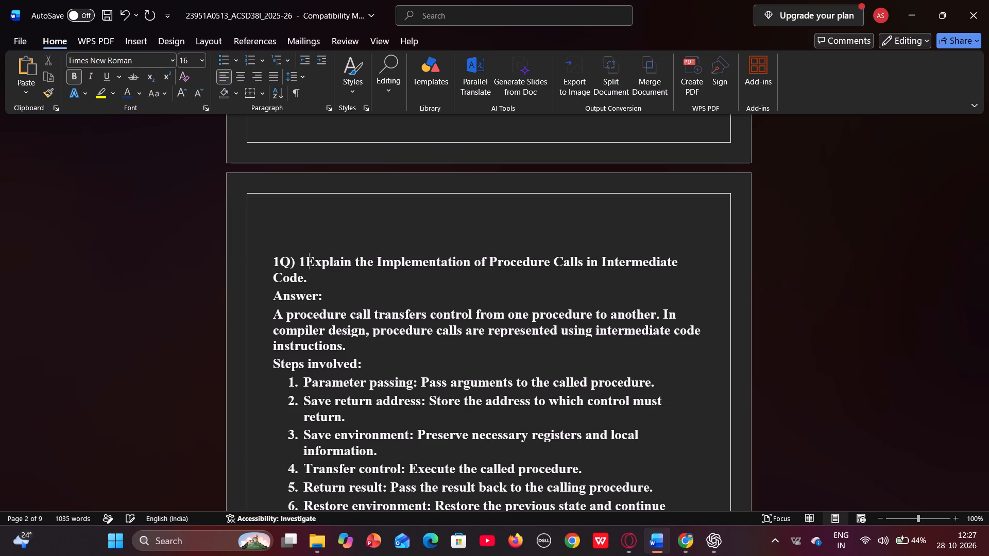
pyautogui.press('BackSpace')
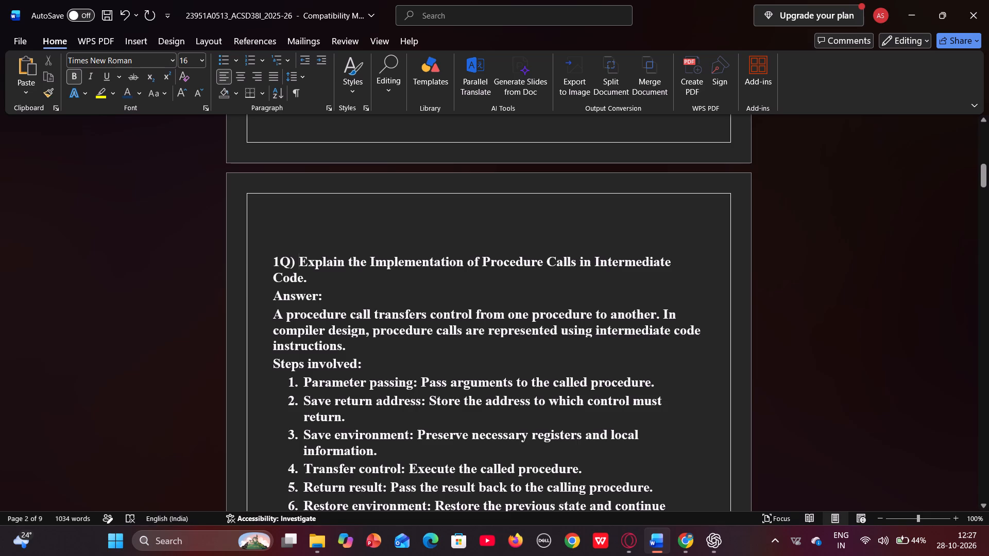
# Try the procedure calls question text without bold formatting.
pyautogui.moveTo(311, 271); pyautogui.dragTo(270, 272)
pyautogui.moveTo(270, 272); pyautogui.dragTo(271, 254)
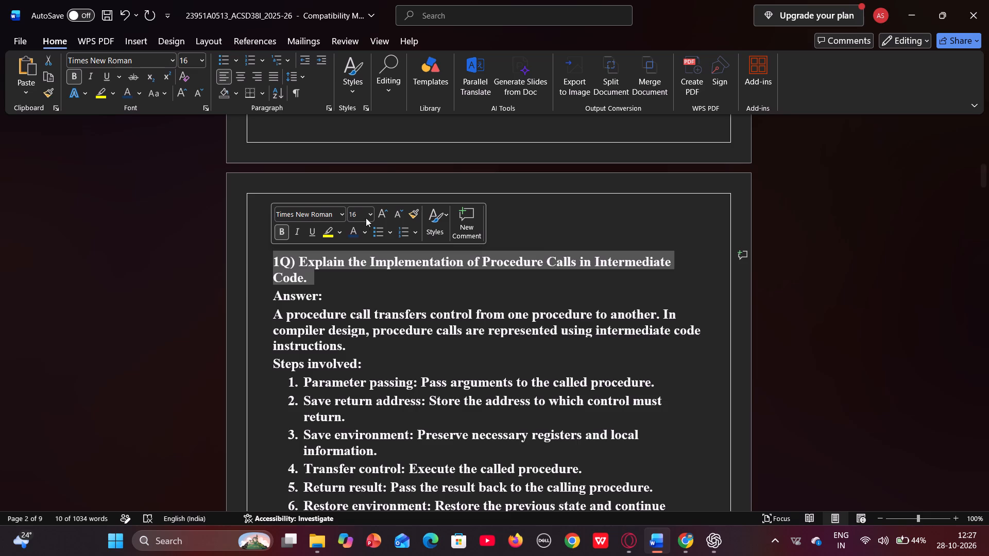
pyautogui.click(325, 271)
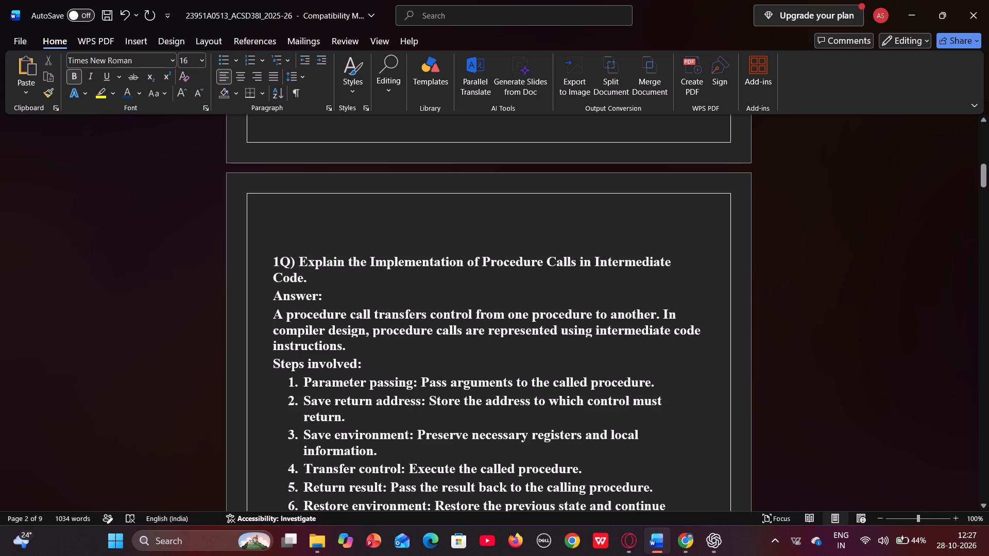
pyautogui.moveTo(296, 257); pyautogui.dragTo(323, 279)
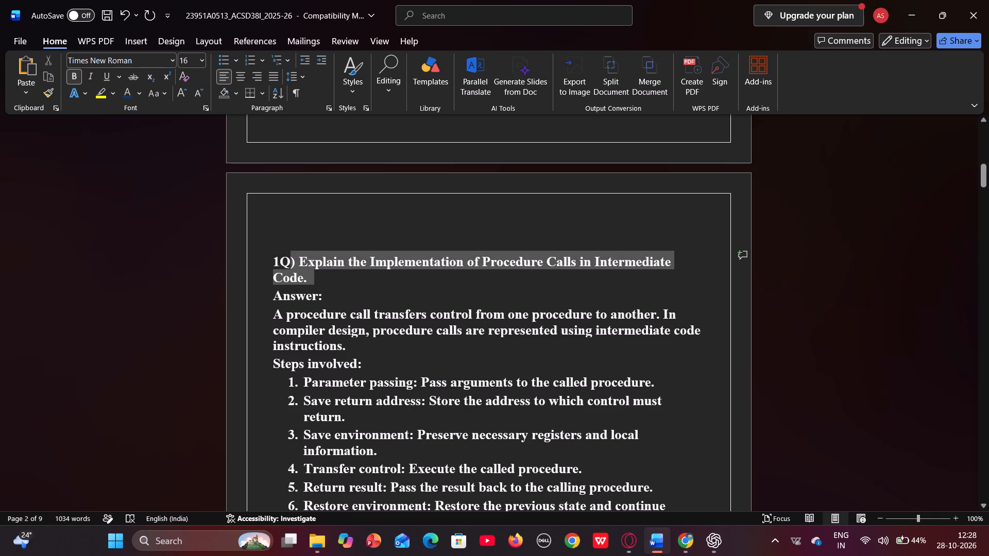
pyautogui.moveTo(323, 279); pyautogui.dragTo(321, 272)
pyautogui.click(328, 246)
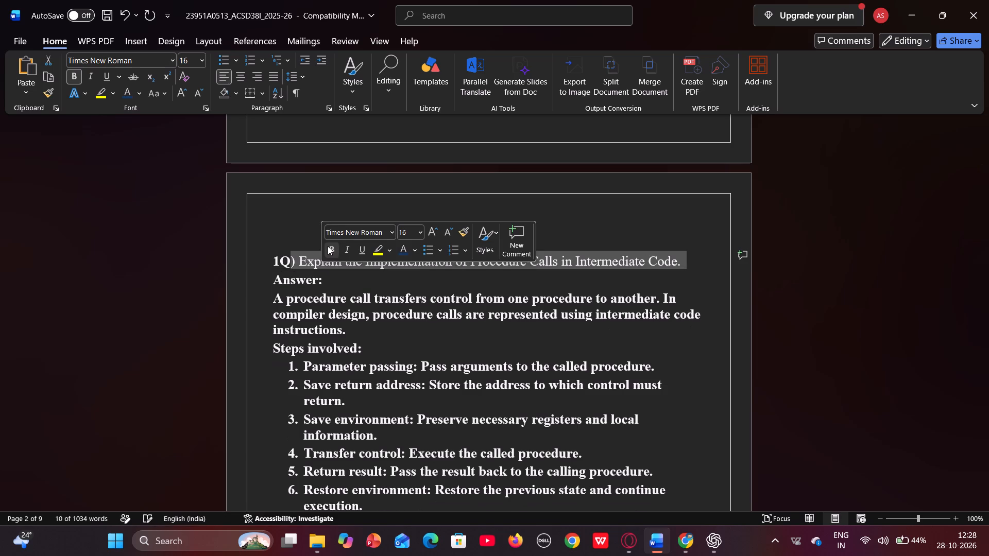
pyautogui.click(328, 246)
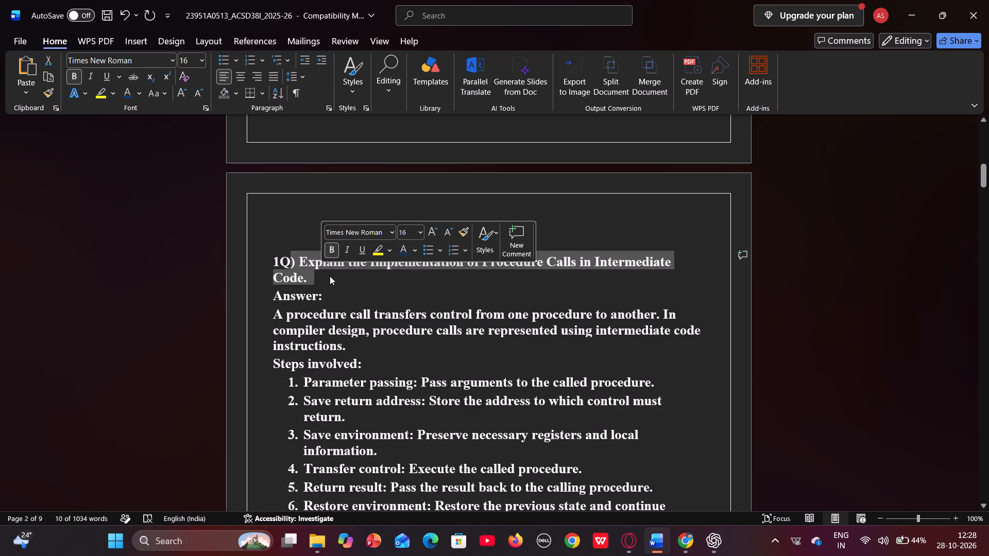
# Remove bold from the whole first answer, from "Answer:" through the conclusion and the divider line below it.
pyautogui.click(276, 312)
pyautogui.click(276, 312)
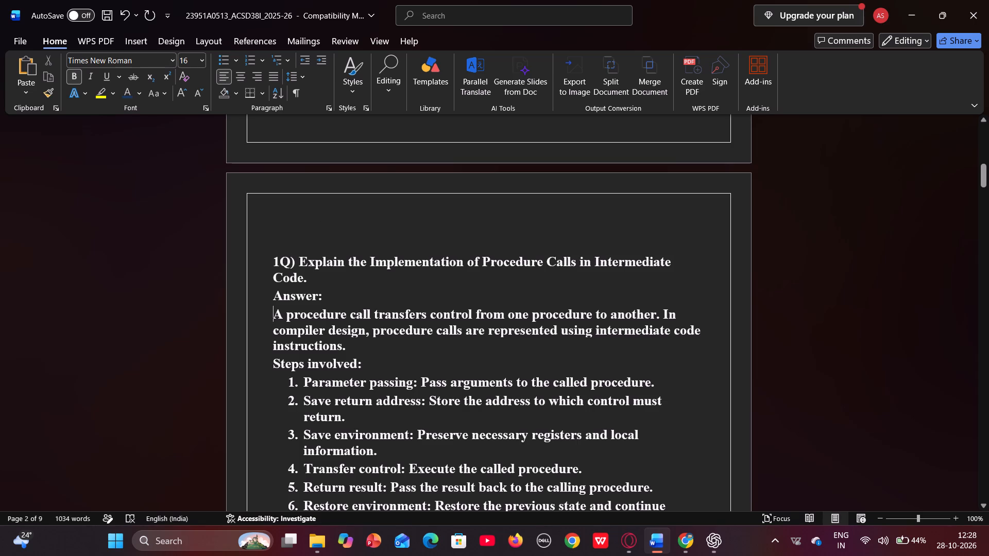
pyautogui.moveTo(274, 296); pyautogui.dragTo(303, 350)
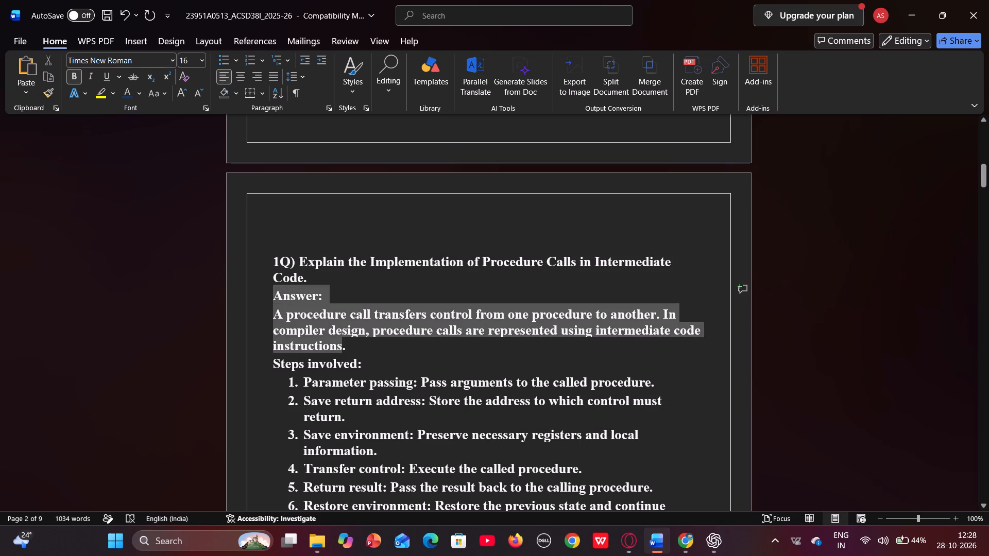
pyautogui.moveTo(303, 350); pyautogui.dragTo(419, 370)
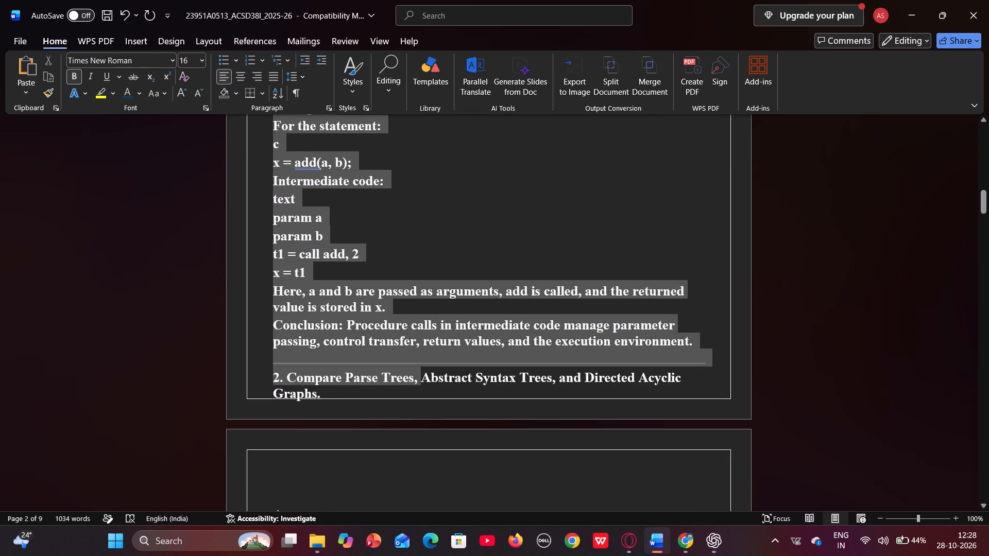
pyautogui.moveTo(419, 370); pyautogui.dragTo(524, 322)
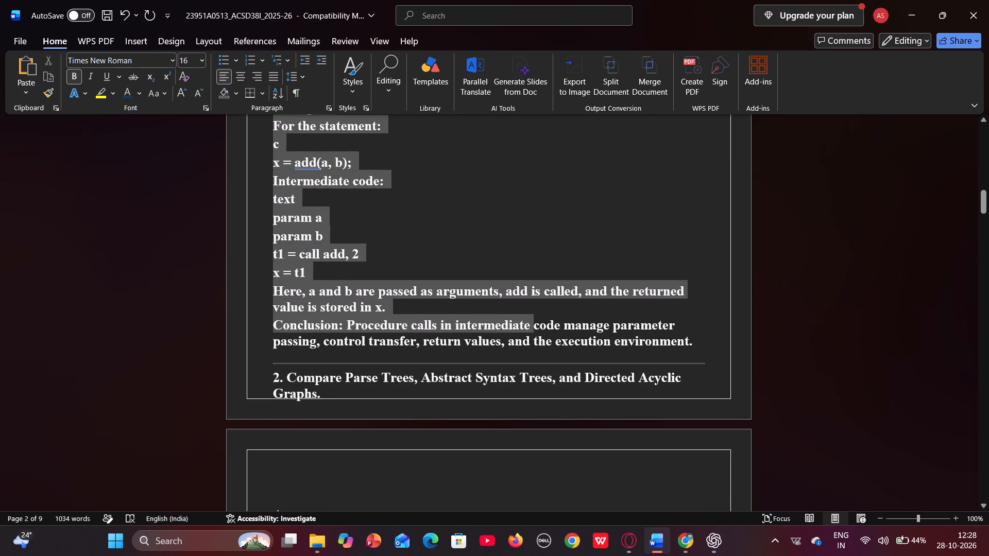
pyautogui.moveTo(524, 322); pyautogui.dragTo(723, 350)
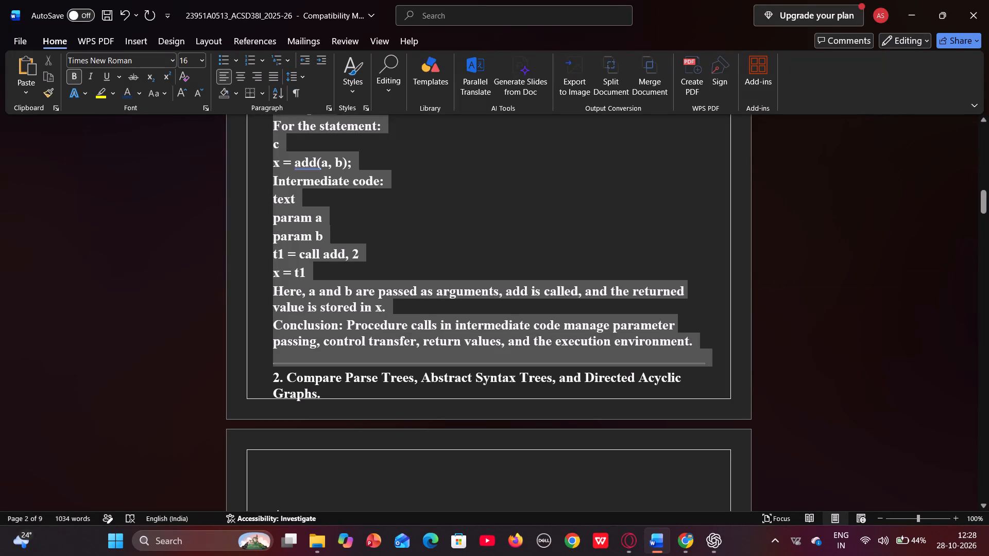
pyautogui.moveTo(723, 350); pyautogui.dragTo(722, 350)
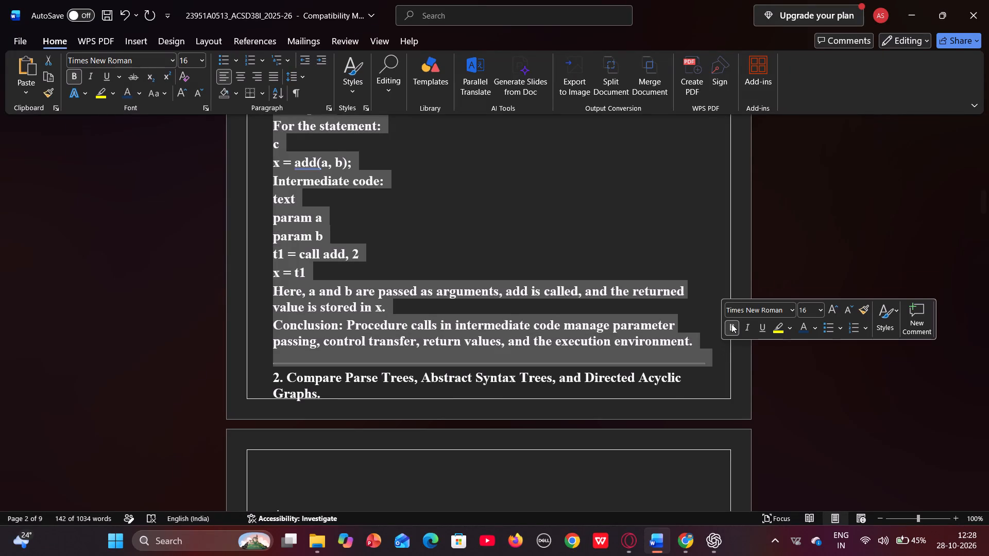
pyautogui.click(731, 324)
pyautogui.scroll(1, 606, 309)
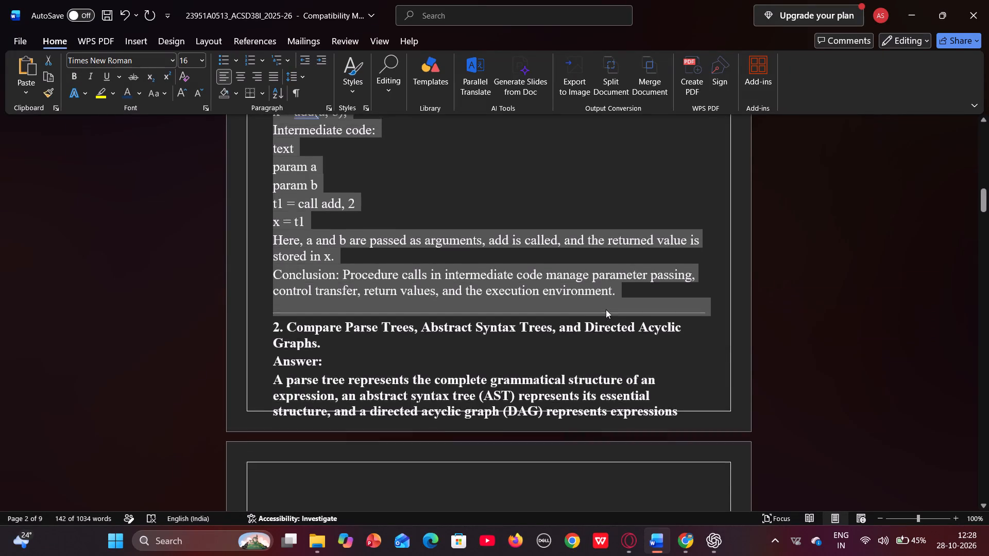
pyautogui.scroll(4, 606, 309)
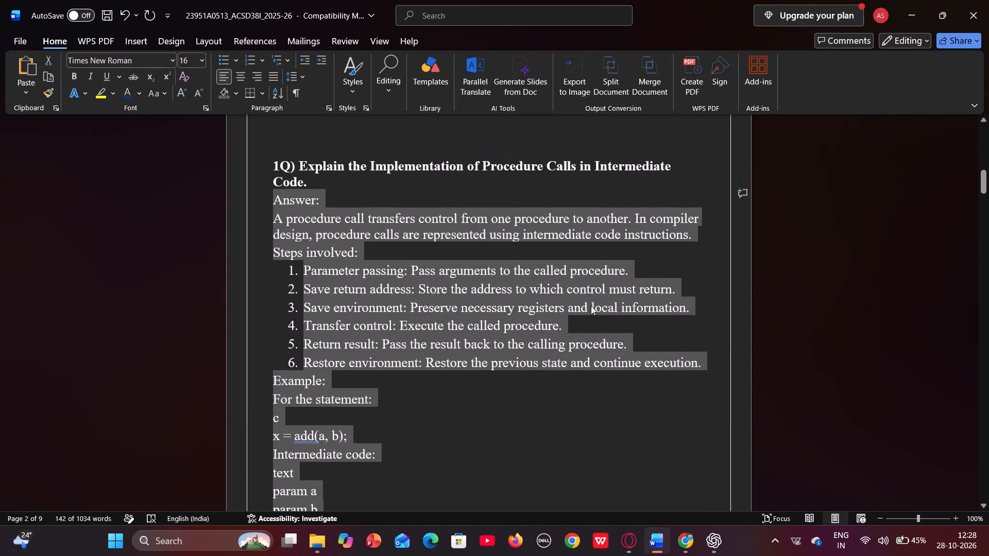
pyautogui.click(336, 202)
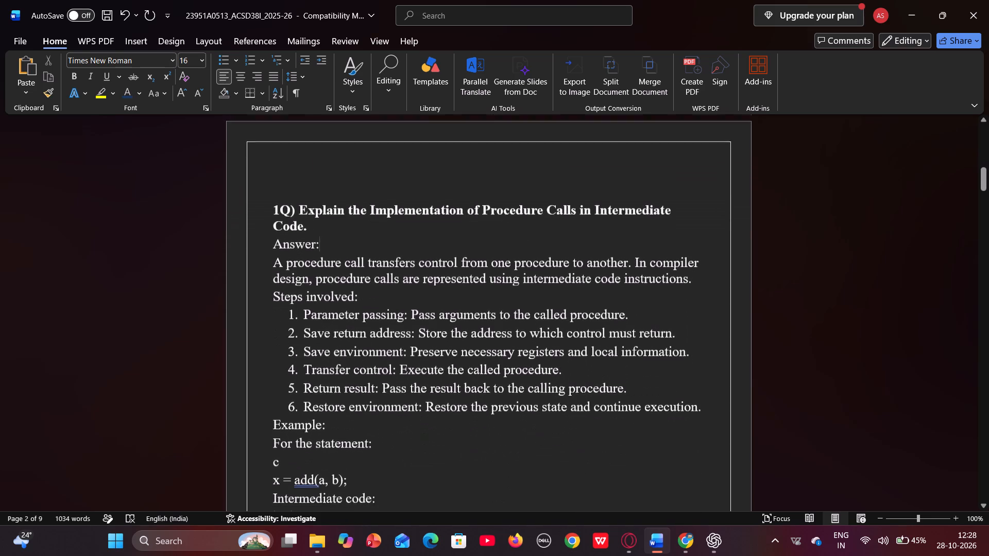
# Delete the horizontal divider line between the first answer's conclusion and question 2 on parse trees.
pyautogui.scroll(-2, 275, 239)
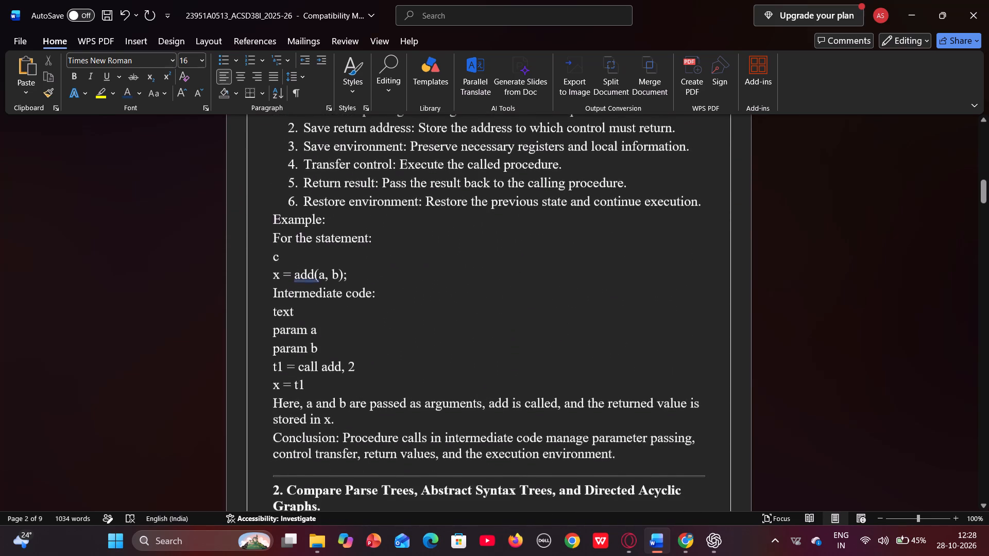
pyautogui.scroll(-2, 275, 239)
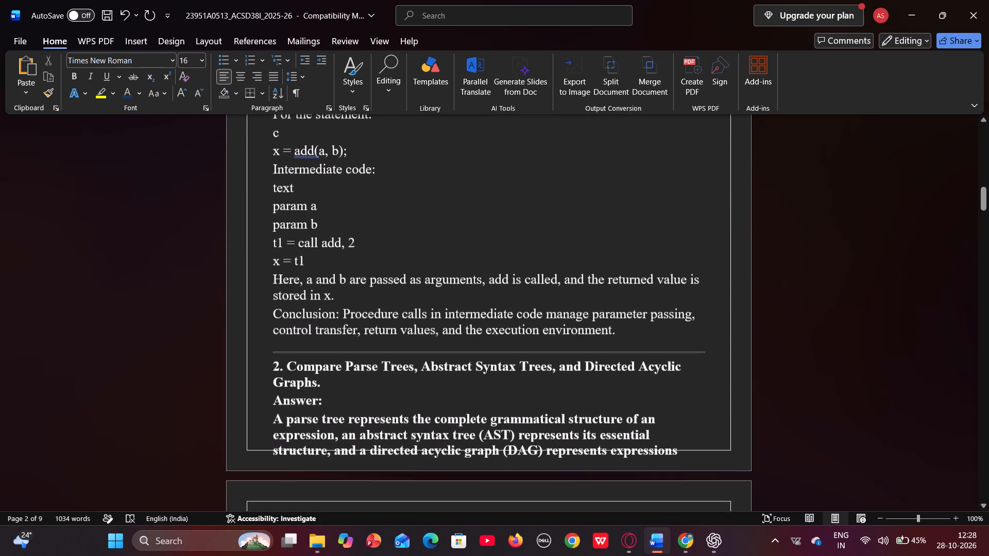
pyautogui.scroll(-1, 275, 239)
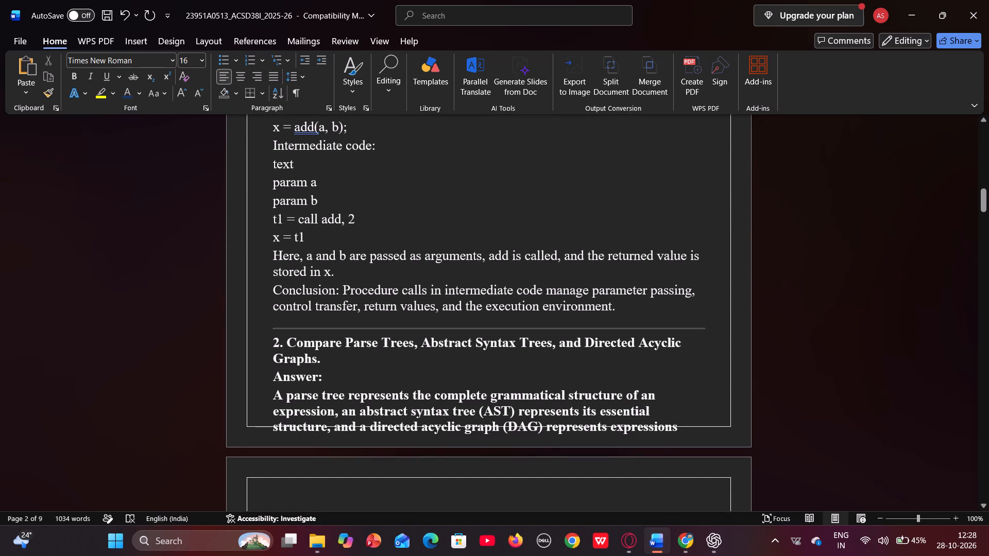
pyautogui.click(709, 329)
pyautogui.press('BackSpace')
pyautogui.press('BackSpace')
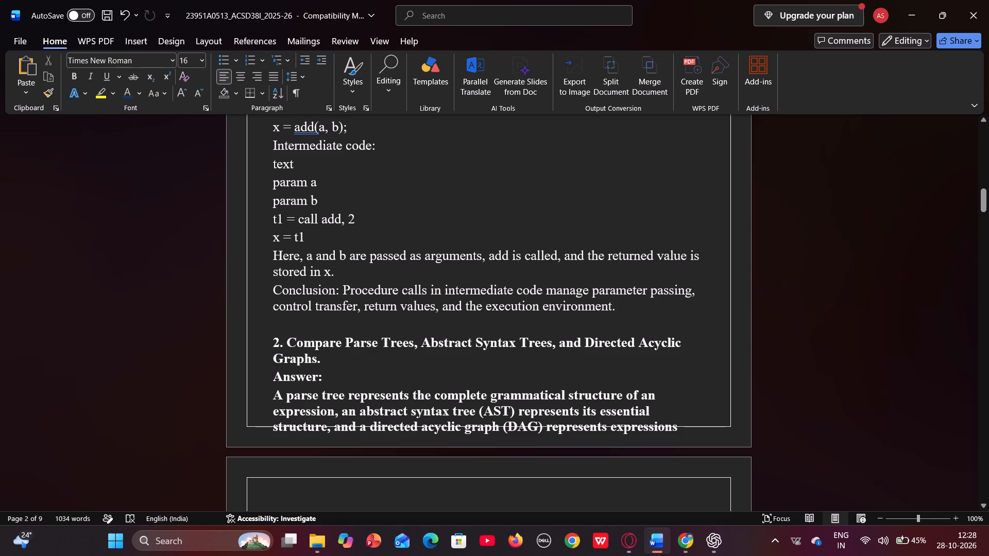
pyautogui.scroll(3, 684, 326)
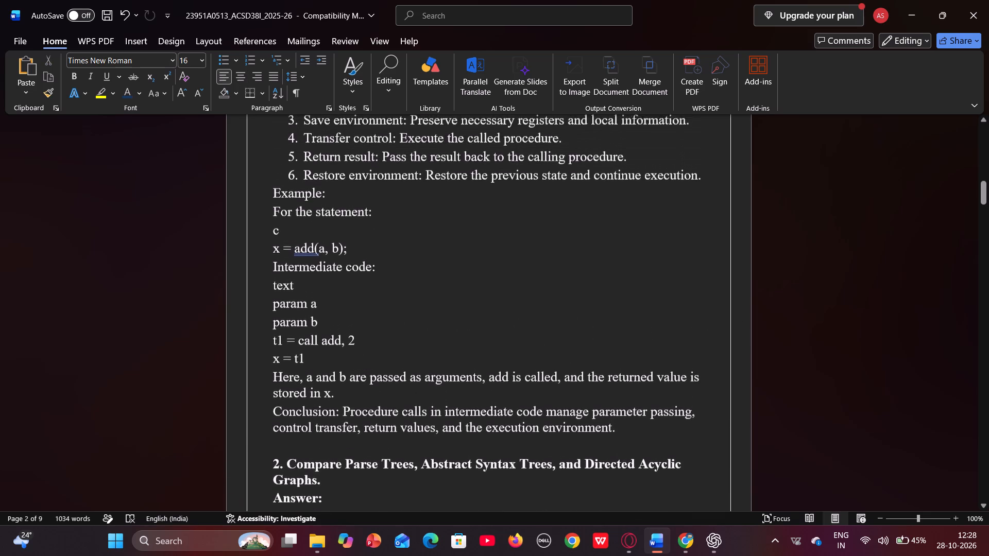
pyautogui.scroll(2, 684, 326)
pyautogui.hscroll(1, 684, 326)
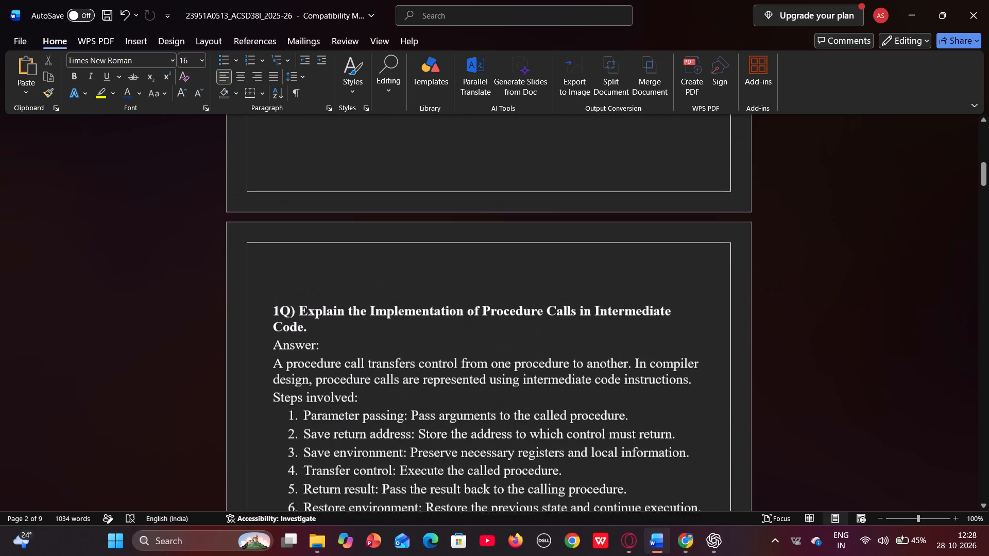
# Change the numbering of the question comparing parse trees, abstract syntax trees and directed acyclic graphs to "2Q)".
pyautogui.hscroll(1, 684, 326)
pyautogui.scroll(-1, 684, 326)
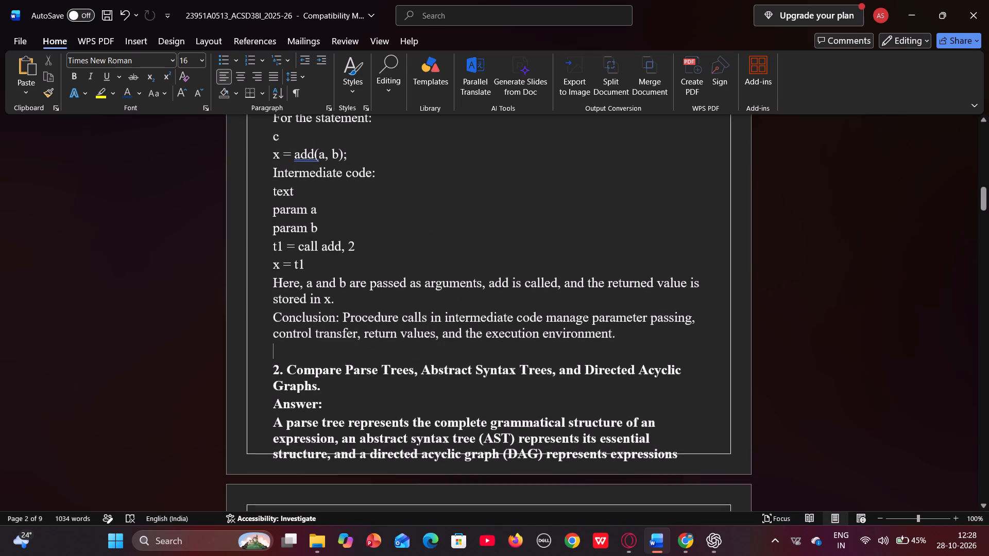
pyautogui.scroll(-1, 684, 326)
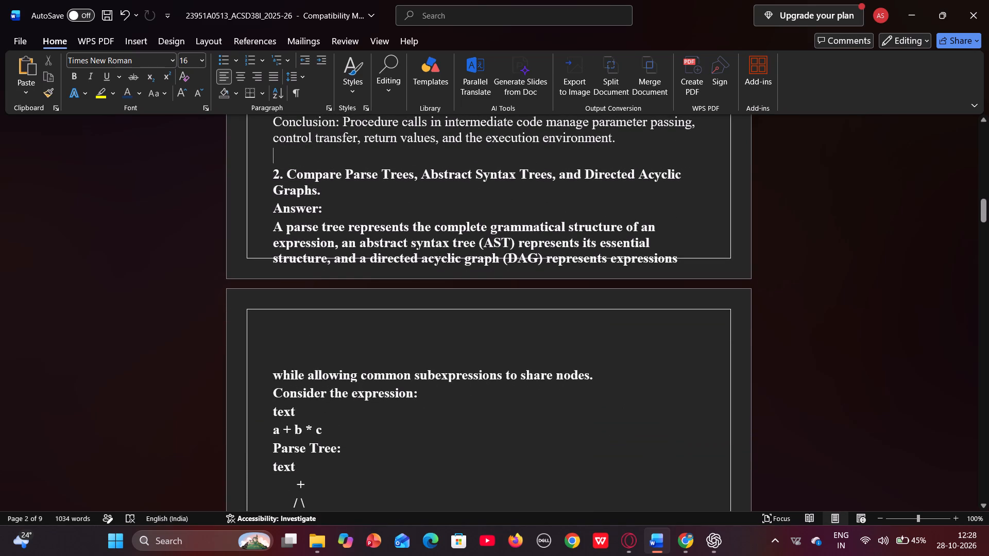
pyautogui.click(284, 171)
pyautogui.press('BackSpace')
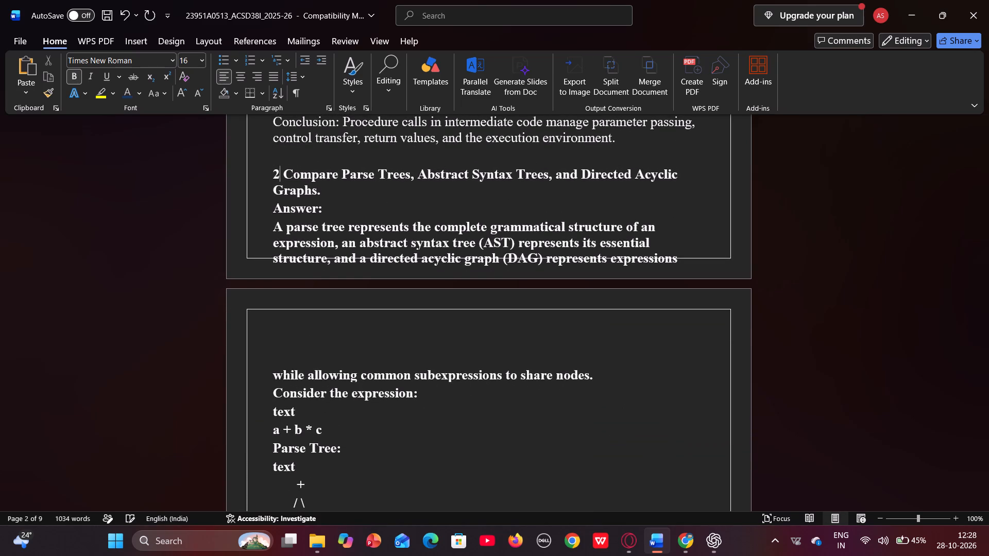
pyautogui.scroll(4, 284, 171)
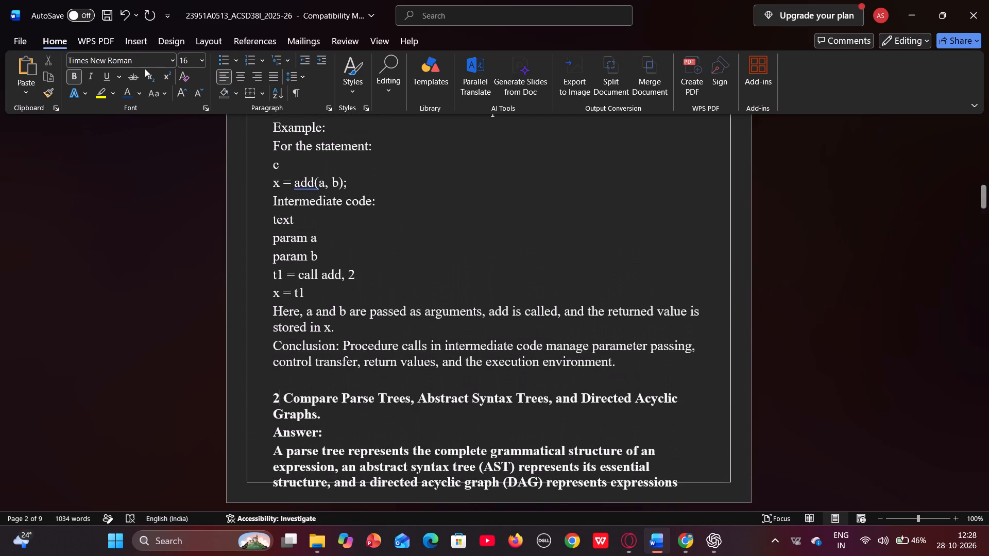
pyautogui.scroll(1, 282, 168)
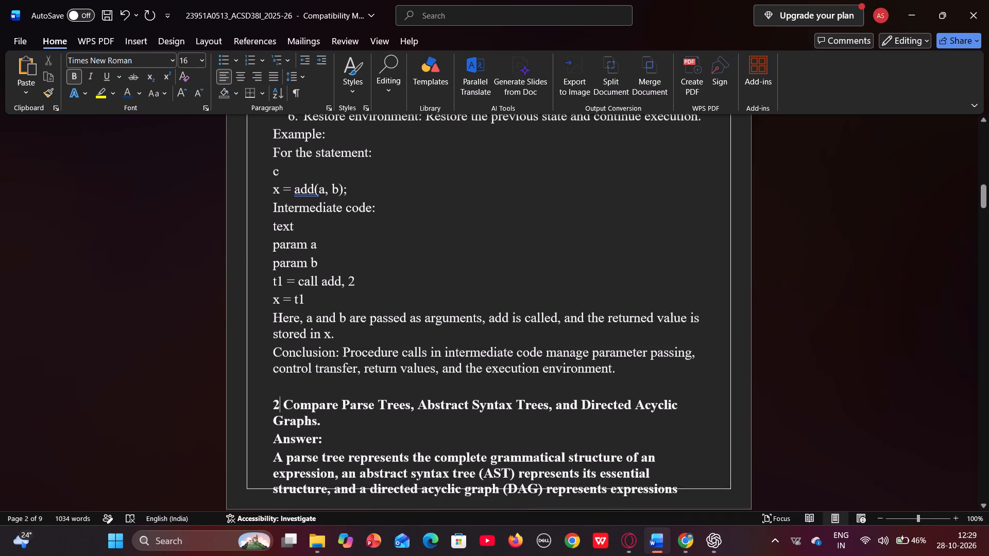
pyautogui.scroll(3, 282, 168)
pyautogui.scroll(-1, 282, 168)
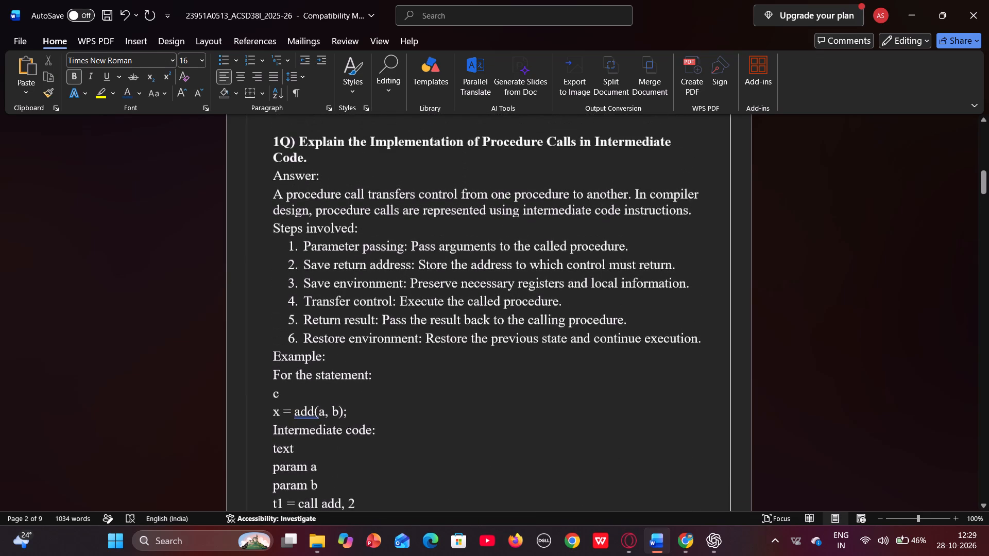
pyautogui.scroll(-1, 282, 168)
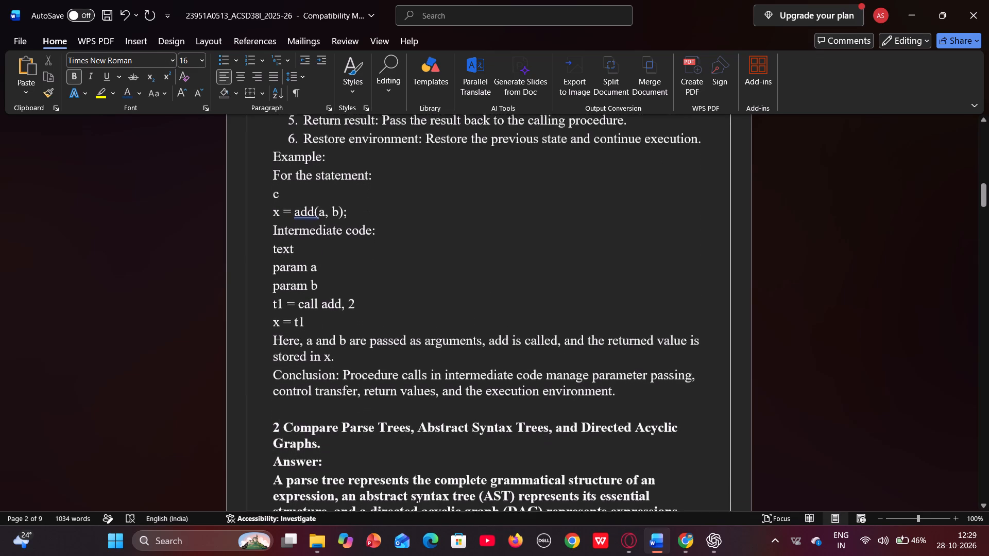
pyautogui.hotkey('shift', 'q')
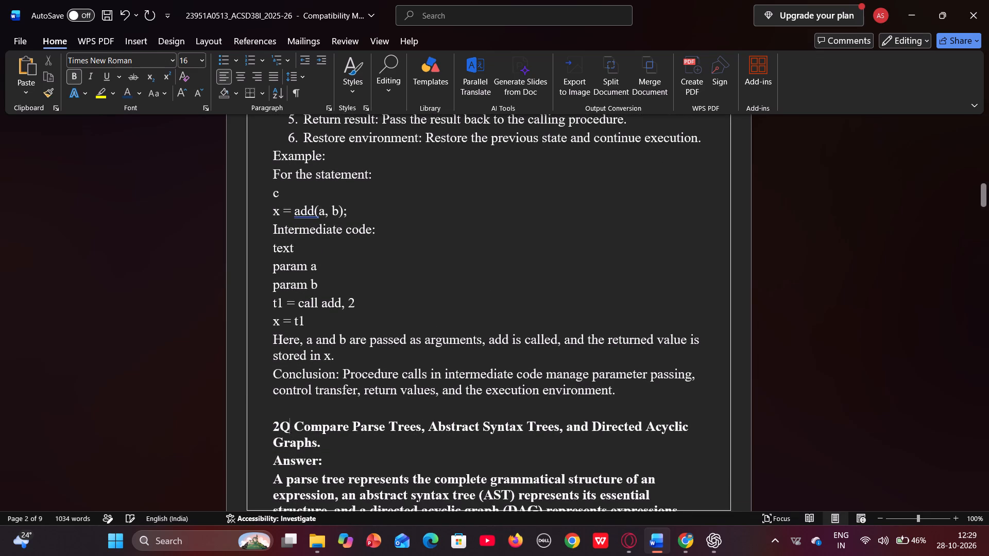
pyautogui.hotkey('shift', ')')
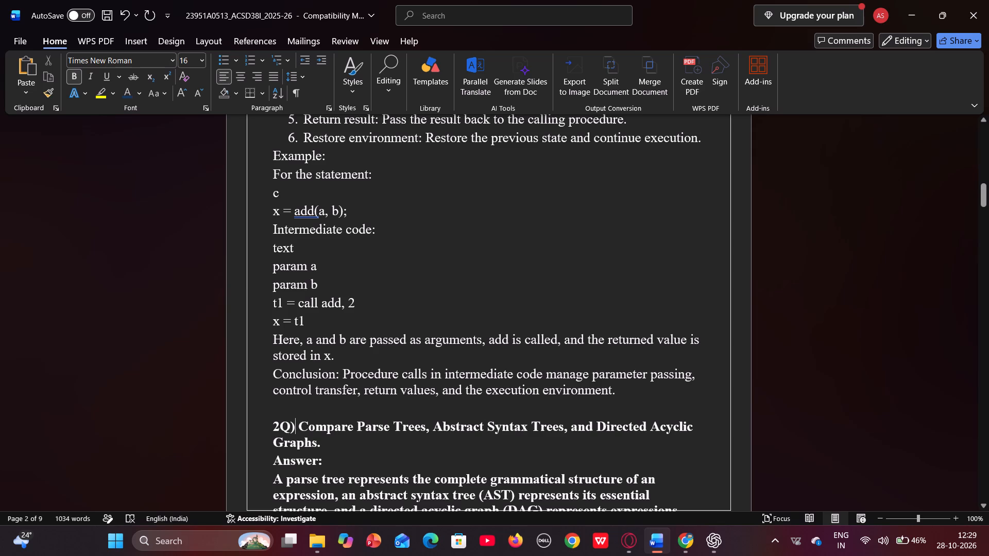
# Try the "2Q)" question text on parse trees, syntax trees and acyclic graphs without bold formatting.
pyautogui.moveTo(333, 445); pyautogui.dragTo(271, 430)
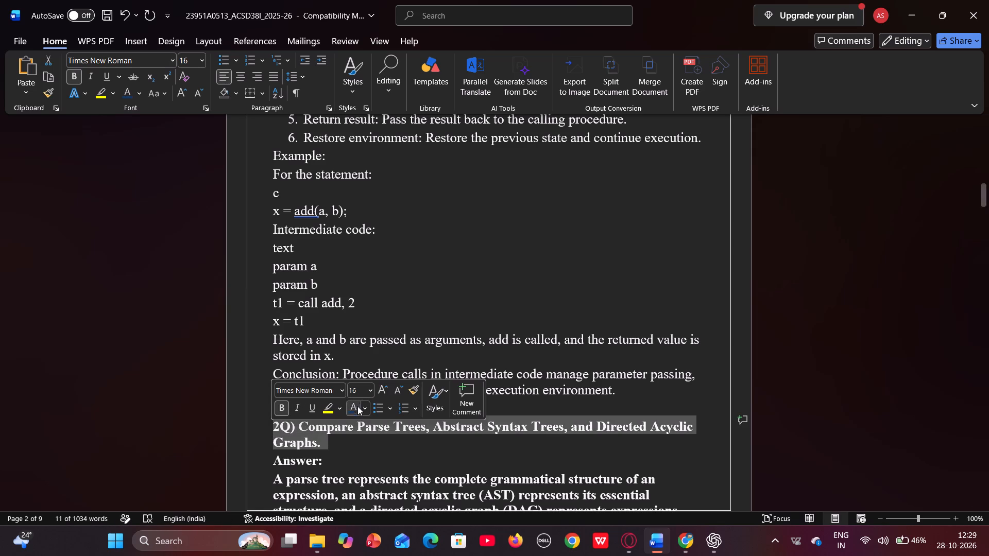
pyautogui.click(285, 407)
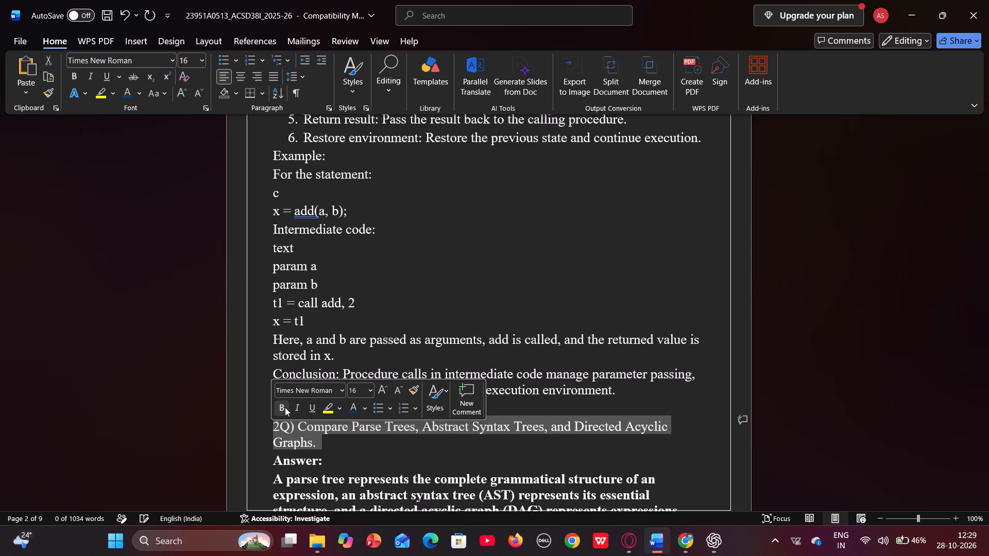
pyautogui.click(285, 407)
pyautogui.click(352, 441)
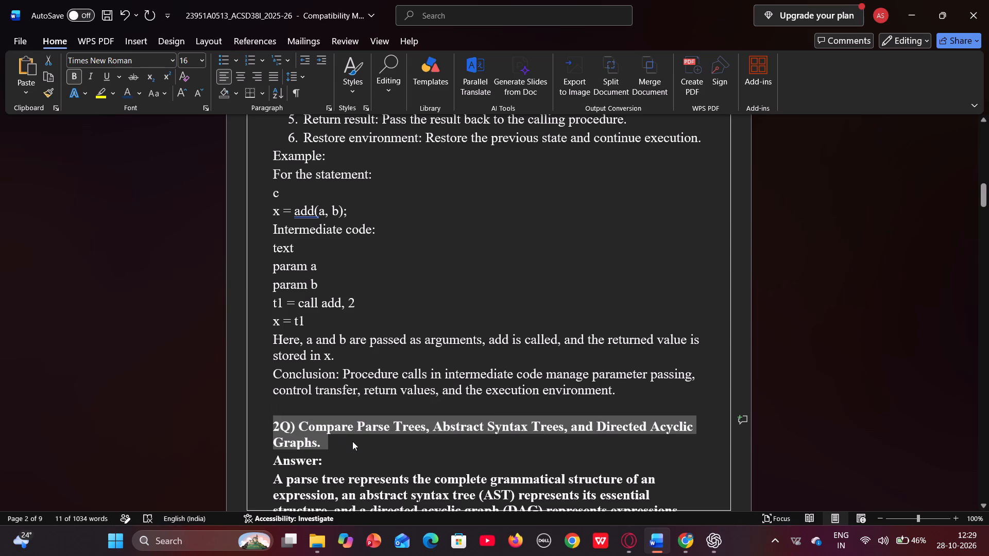
# Remove bold from the start of the second answer, from "Answer:" through "(DAG) represents expressions".
pyautogui.scroll(-1, 352, 441)
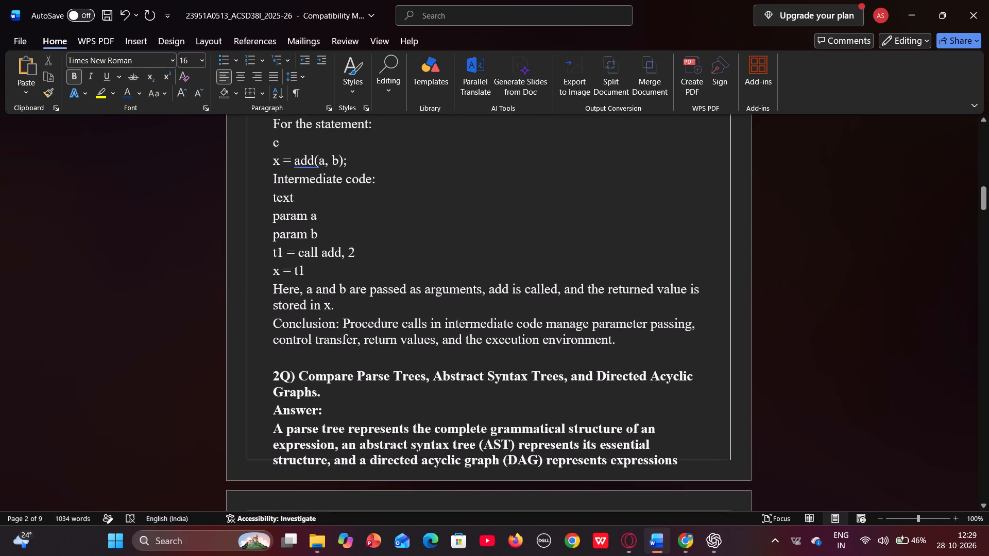
pyautogui.scroll(-1, 352, 441)
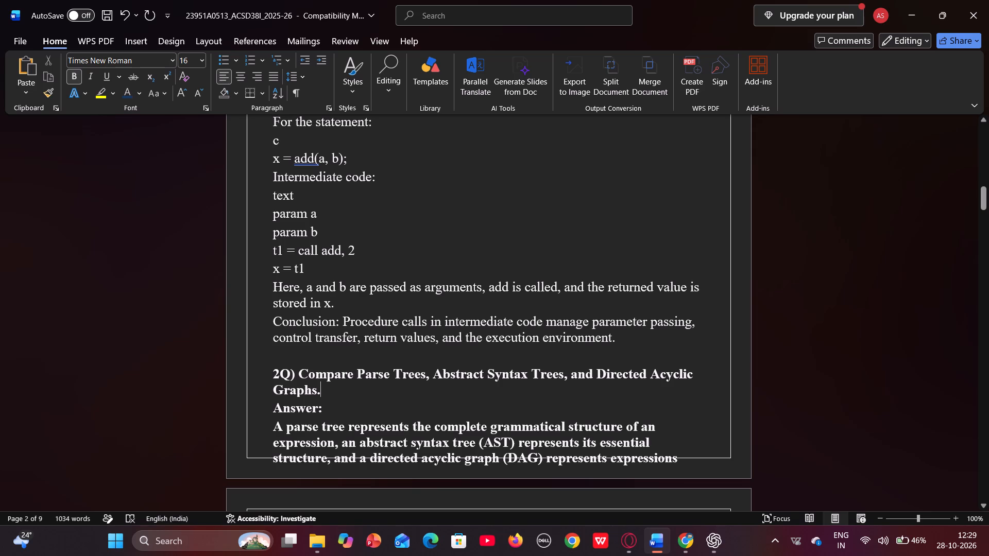
pyautogui.moveTo(272, 408); pyautogui.dragTo(418, 470)
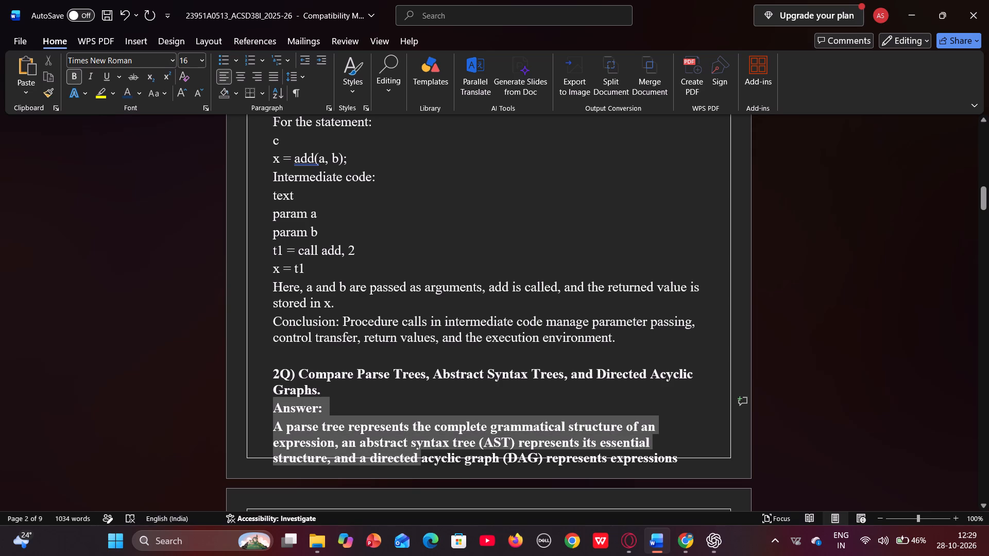
pyautogui.moveTo(418, 470); pyautogui.dragTo(652, 459)
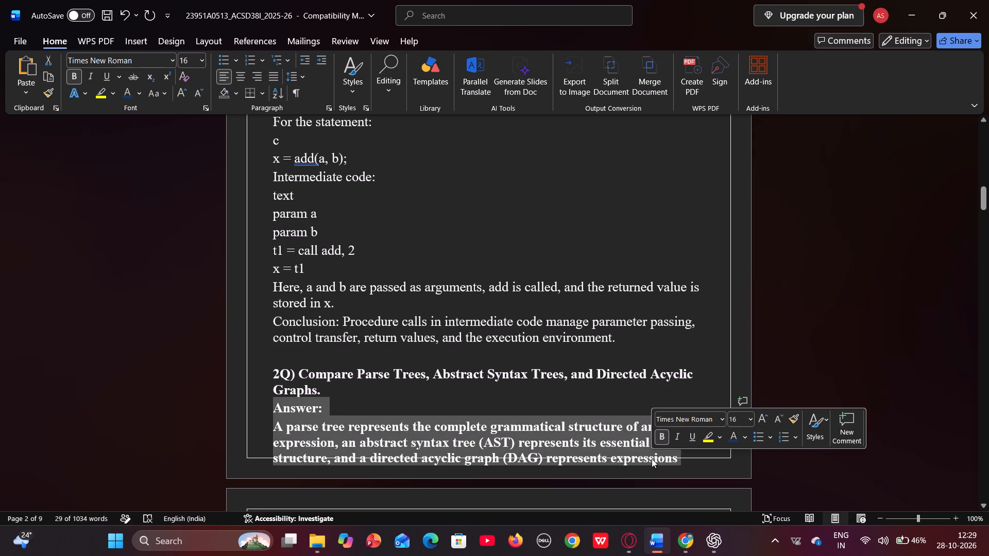
pyautogui.click(658, 433)
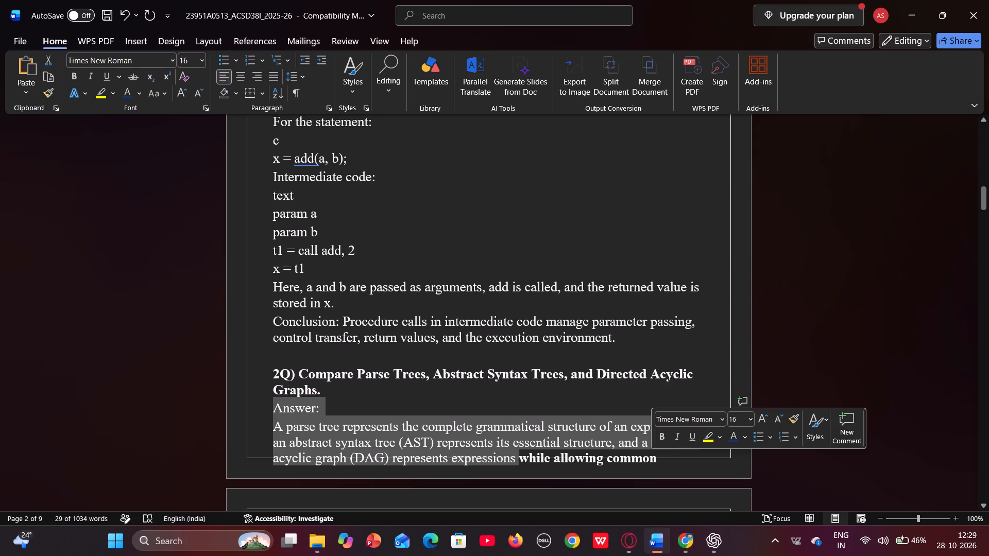
# Break the second answer's opening paragraph after "and a directed" so the line overlapping the page border starts on the following page.
pyautogui.click(671, 457)
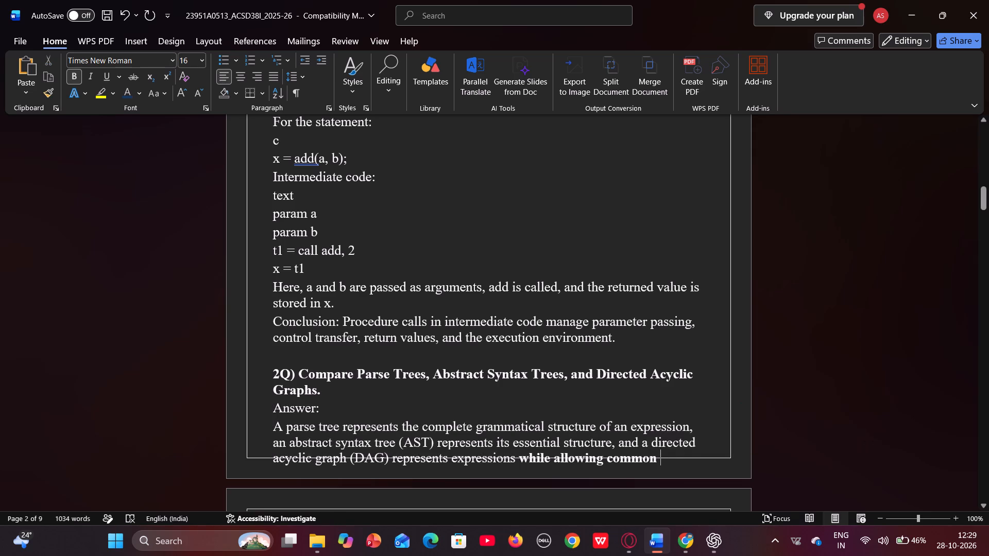
pyautogui.click(698, 441)
pyautogui.press('Return')
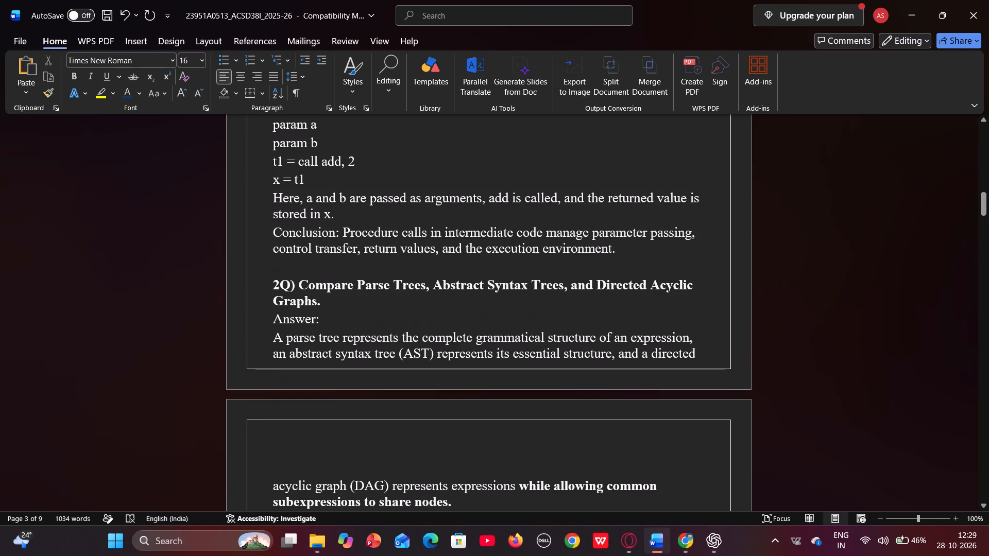
# Remove bold from the line "subexpressions to share nodes." in the second answer.
pyautogui.scroll(-1, 698, 441)
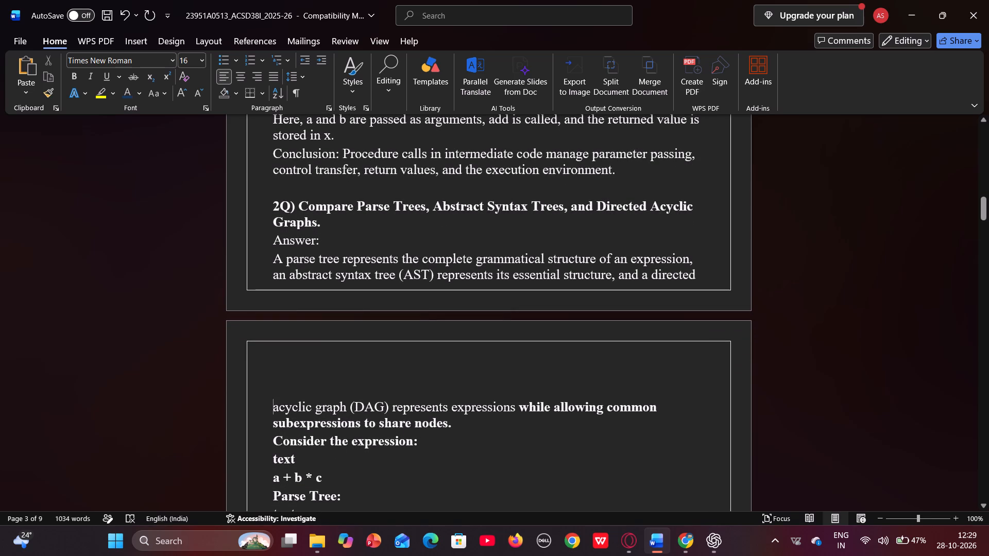
pyautogui.scroll(-3, 487, 414)
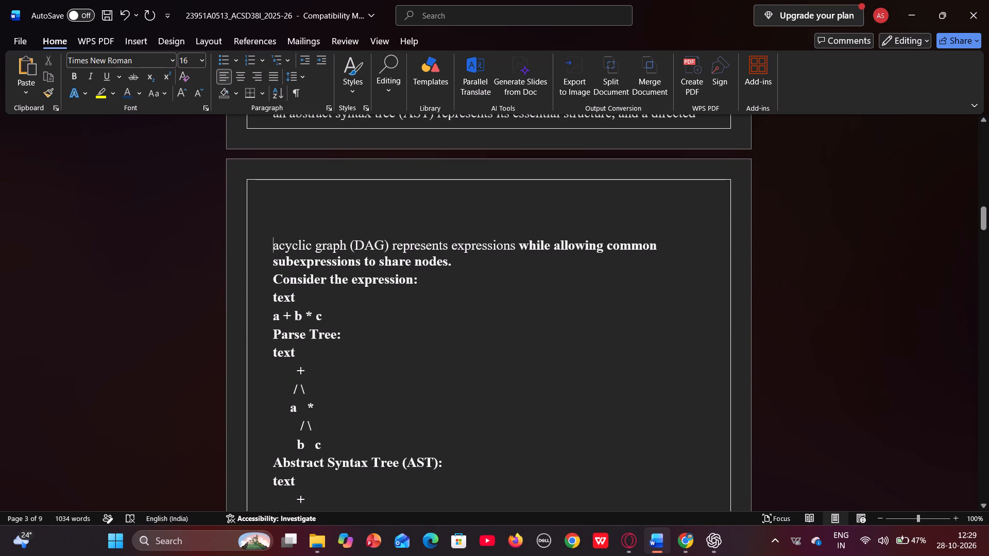
pyautogui.moveTo(458, 260); pyautogui.dragTo(274, 273)
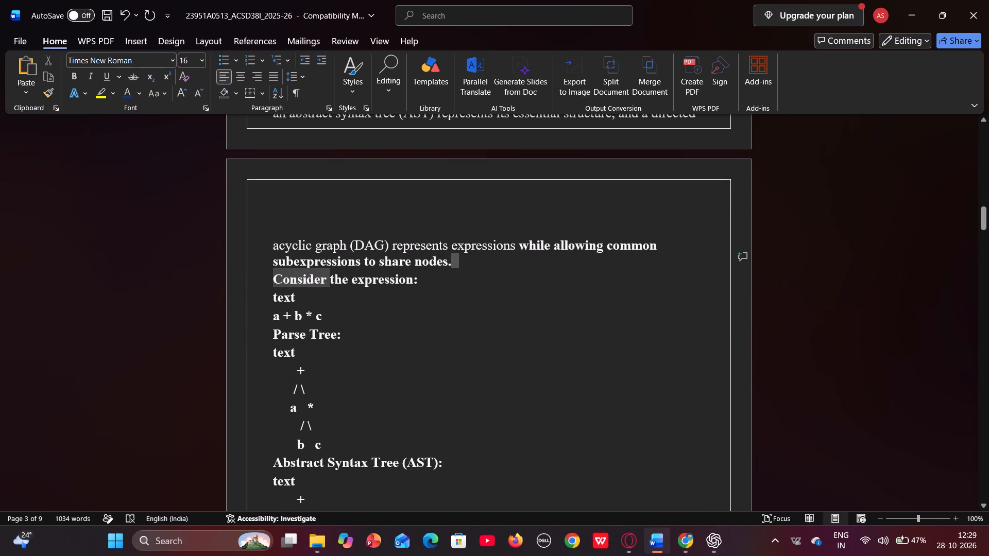
pyautogui.moveTo(274, 273); pyautogui.dragTo(269, 278)
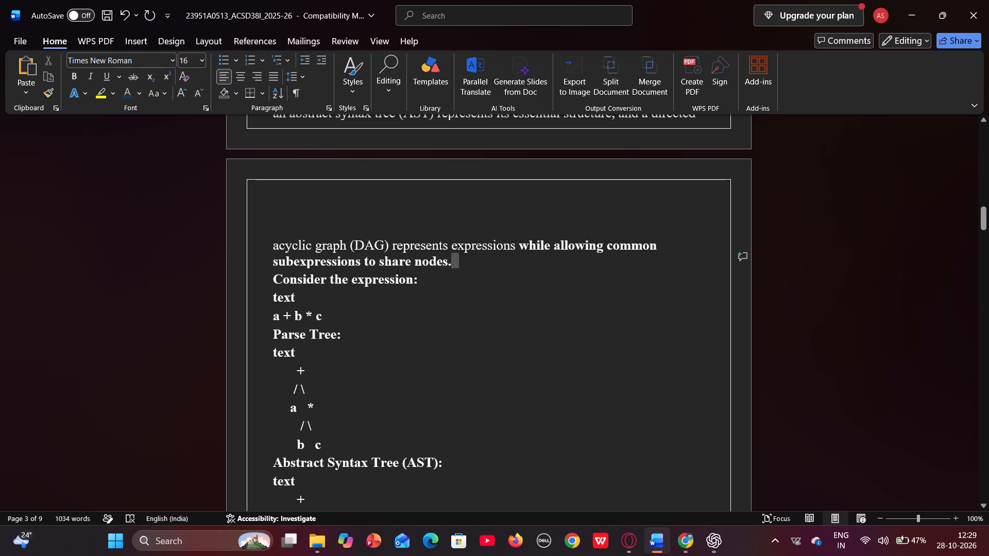
pyautogui.moveTo(269, 278); pyautogui.dragTo(263, 265)
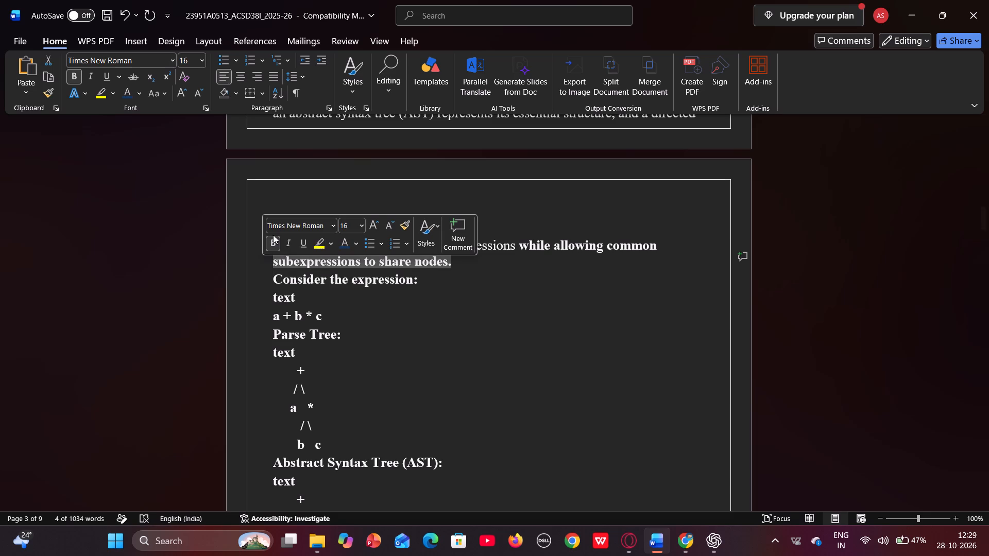
pyautogui.click(273, 237)
pyautogui.click(437, 305)
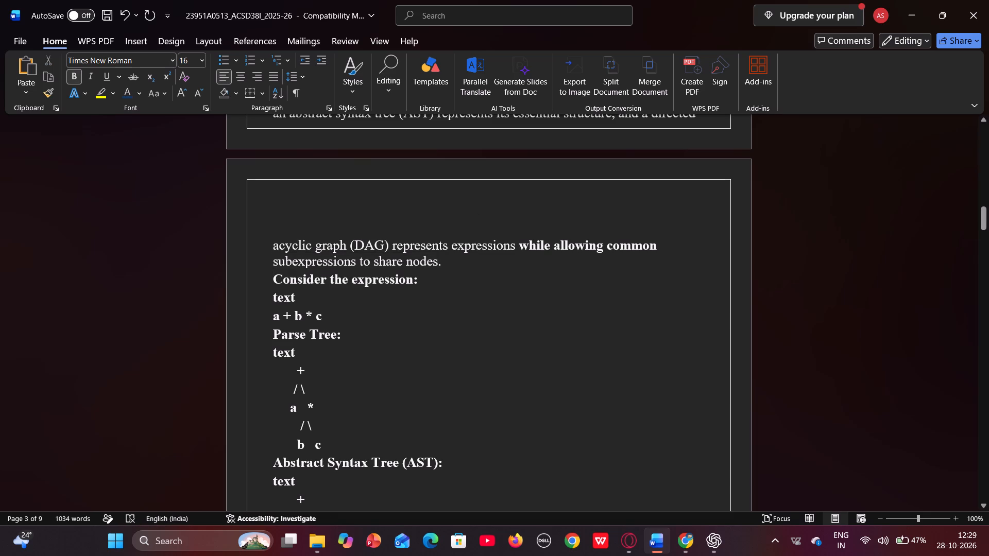
# Remove bold from the second answer's text from "Consider the expression:" through the end of the Parse Tree, AST and DAG comparison table.
pyautogui.moveTo(269, 277); pyautogui.dragTo(332, 379)
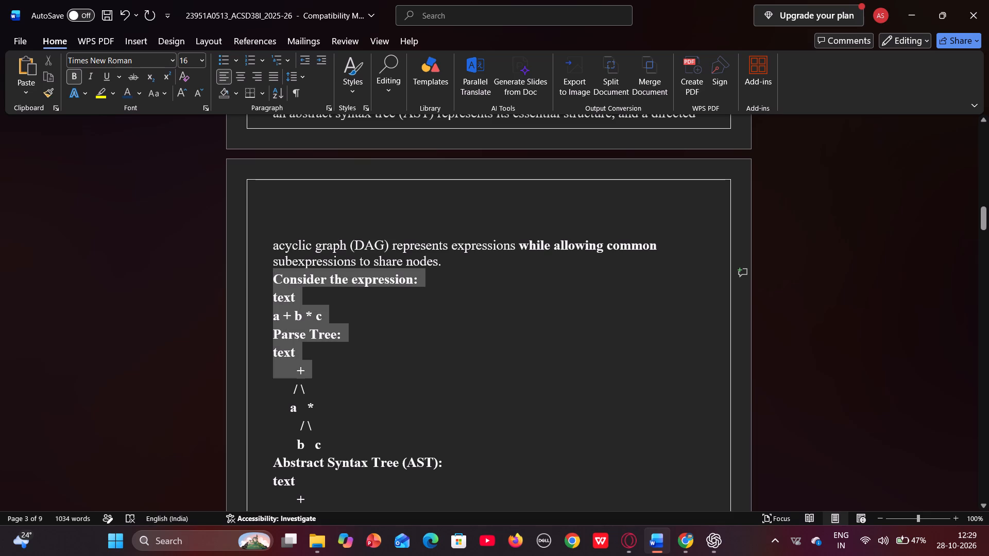
pyautogui.moveTo(332, 379); pyautogui.dragTo(387, 460)
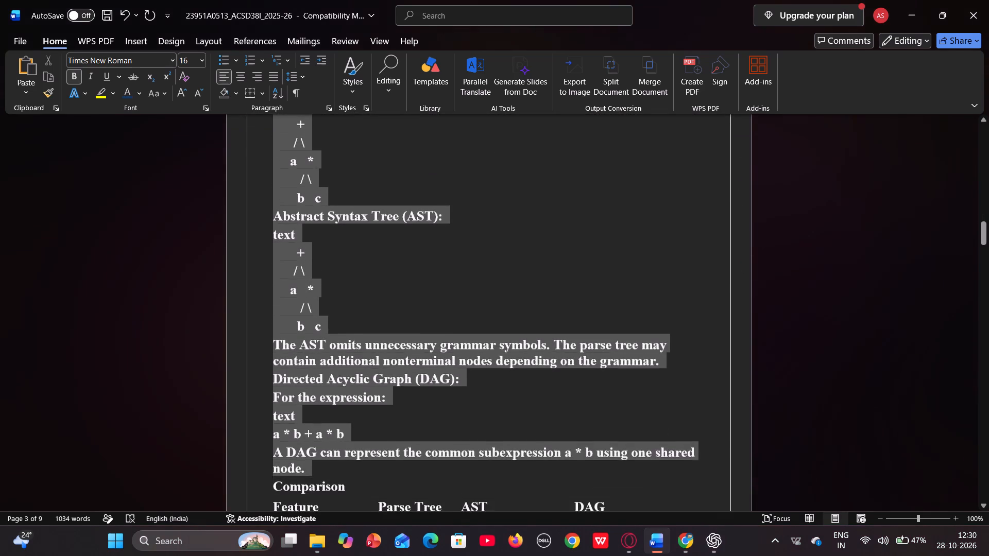
pyautogui.moveTo(387, 460); pyautogui.dragTo(406, 498)
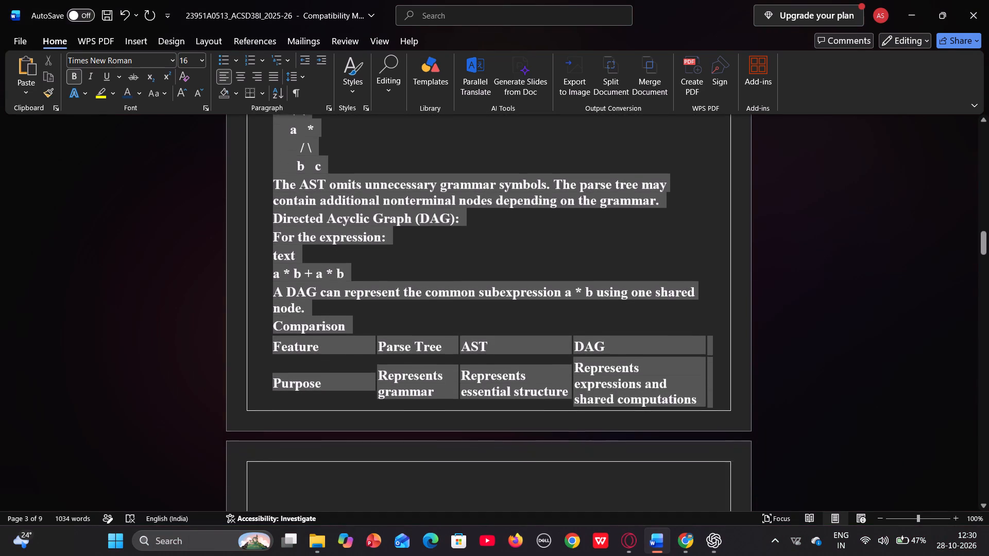
pyautogui.moveTo(406, 498); pyautogui.dragTo(414, 513)
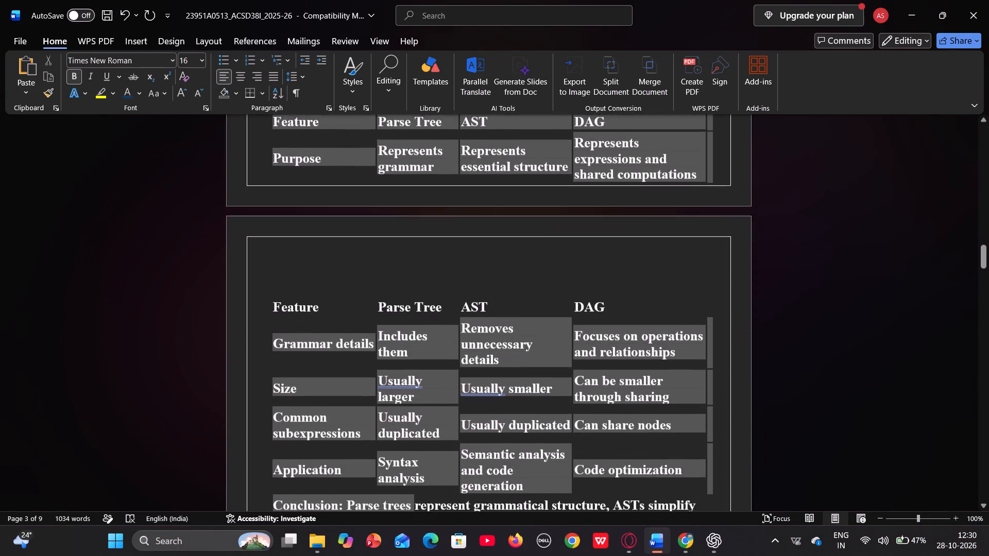
pyautogui.moveTo(414, 513); pyautogui.dragTo(433, 509)
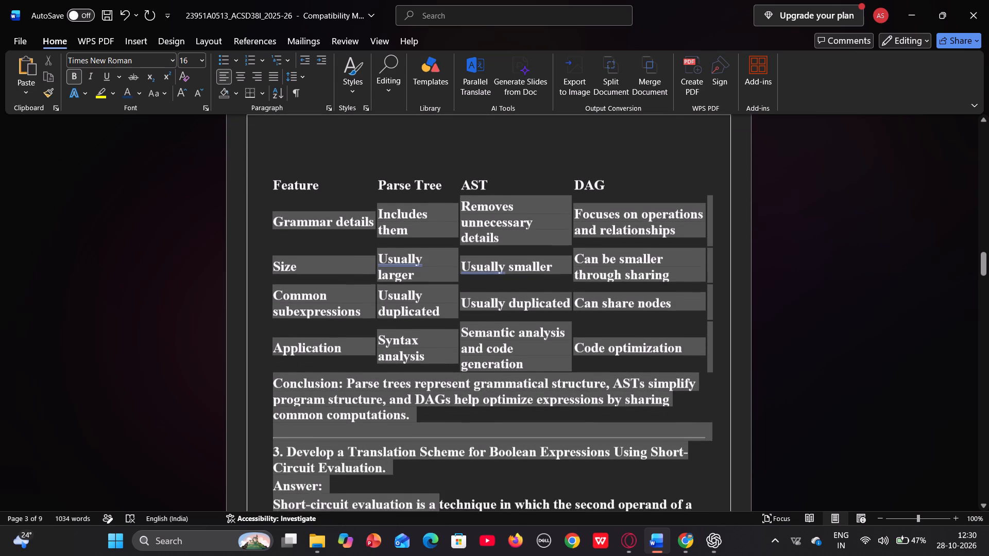
pyautogui.moveTo(433, 509); pyautogui.dragTo(490, 315)
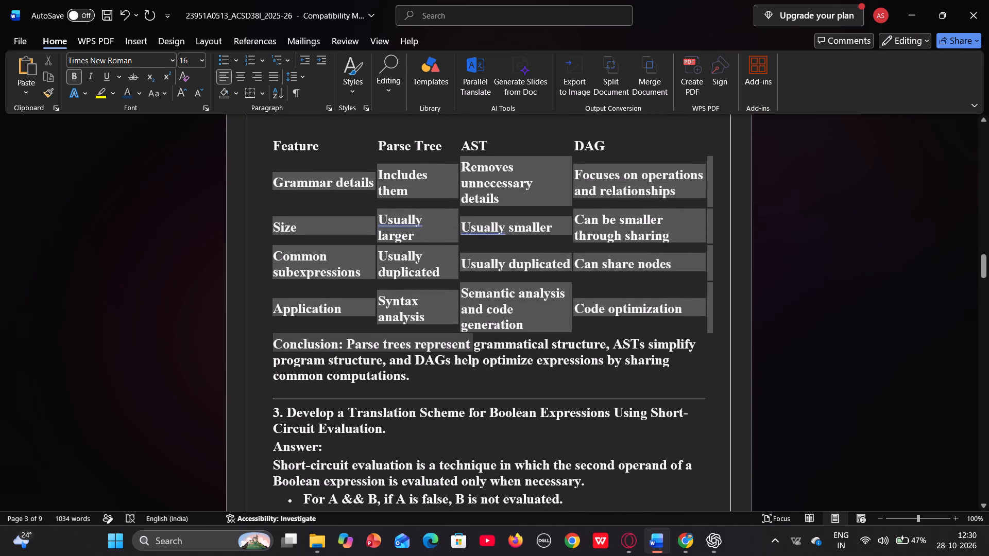
pyautogui.moveTo(490, 315); pyautogui.dragTo(533, 309)
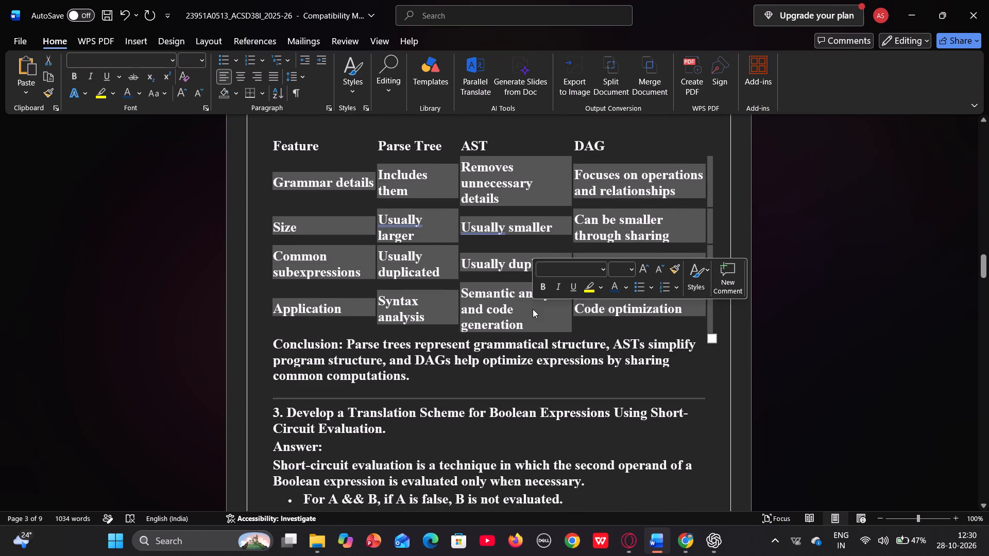
pyautogui.click(541, 290)
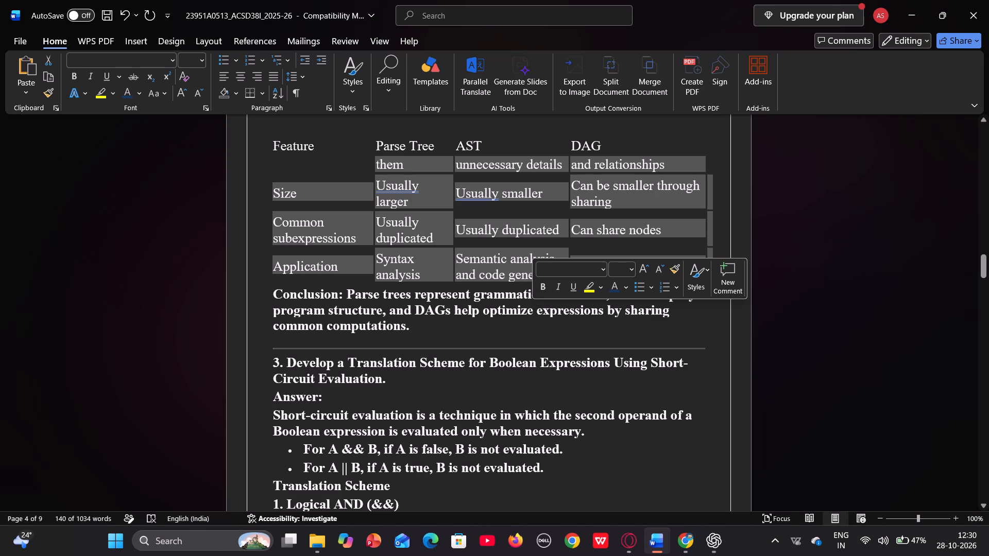
# Delete the horizontal divider line between the second answer's conclusion and question 3.
pyautogui.click(487, 348)
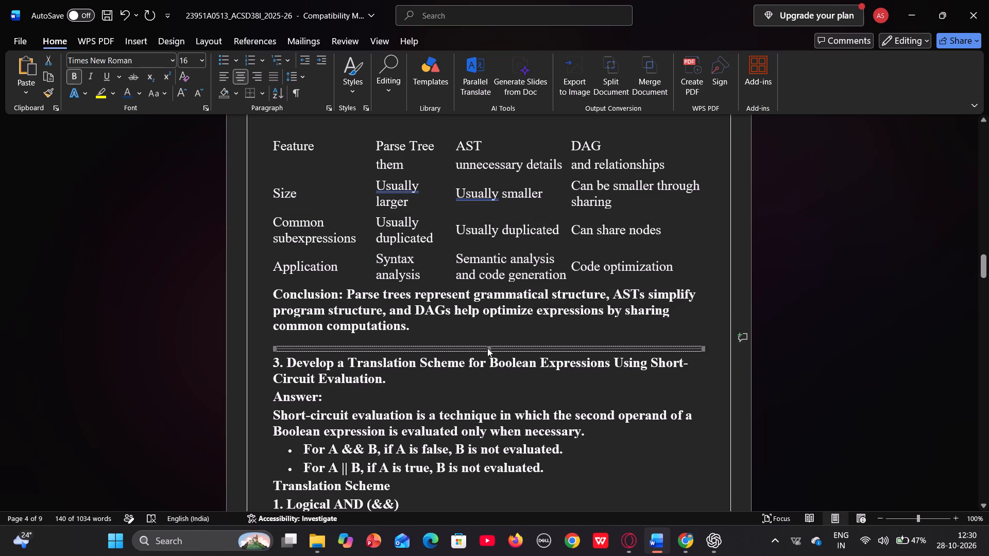
pyautogui.click(718, 347)
pyautogui.press('BackSpace')
pyautogui.press('BackSpace')
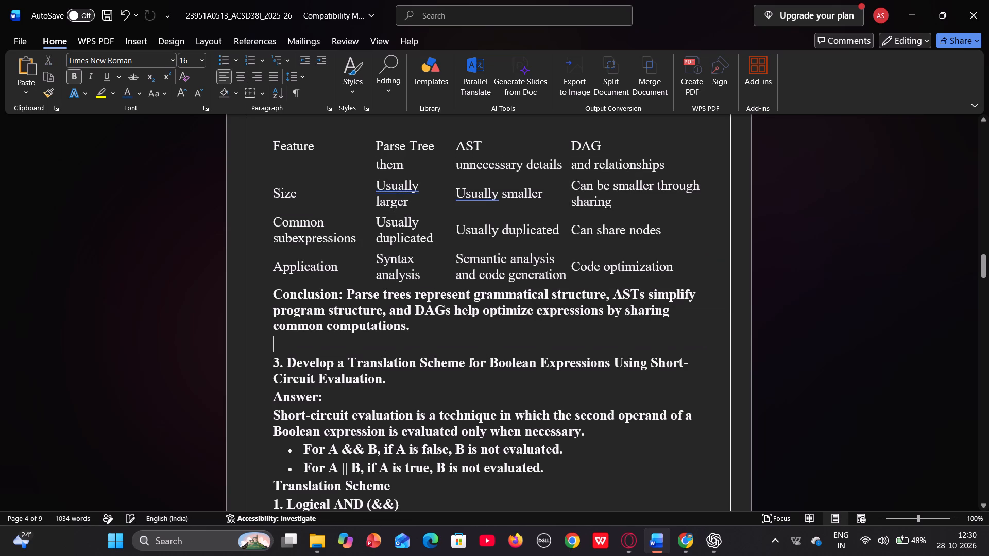
# Delete the entire Conclusion paragraph below the second answer's comparison table.
pyautogui.press('BackSpace')
pyautogui.press('BackSpace')
pyautogui.press('BackSpace')
pyautogui.press('BackSpace')
pyautogui.press('BackSpace')
pyautogui.press('BackSpace')
pyautogui.press('BackSpace')
pyautogui.press('BackSpace')
pyautogui.press('BackSpace')
pyautogui.press('BackSpace')
pyautogui.press('BackSpace')
pyautogui.press('BackSpace')
pyautogui.press('BackSpace')
pyautogui.press('BackSpace')
pyautogui.press('BackSpace')
pyautogui.press('BackSpace')
pyautogui.press('BackSpace')
pyautogui.press('BackSpace')
pyautogui.press('BackSpace')
pyautogui.press('BackSpace')
pyautogui.press('BackSpace')
pyautogui.press('BackSpace')
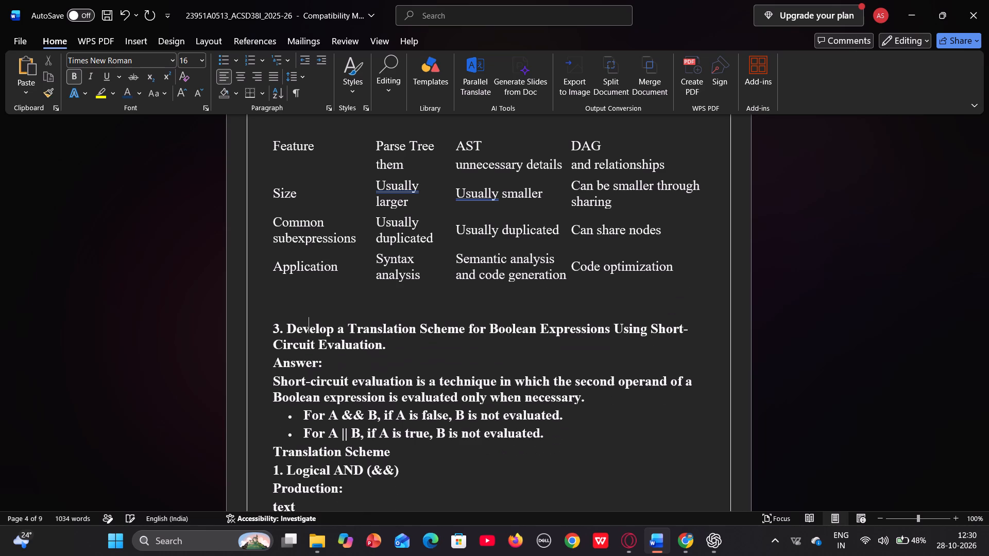
pyautogui.press('BackSpace')
pyautogui.press('BackSpace')
pyautogui.press('BackSpace')
pyautogui.press('BackSpace')
pyautogui.press('BackSpace')
pyautogui.press('BackSpace')
pyautogui.press('BackSpace')
pyautogui.press('BackSpace')
pyautogui.press('BackSpace')
pyautogui.press('BackSpace')
pyautogui.press('BackSpace')
pyautogui.press('BackSpace')
pyautogui.press('BackSpace')
pyautogui.press('BackSpace')
pyautogui.press('BackSpace')
pyautogui.press('BackSpace')
pyautogui.press('BackSpace')
pyautogui.press('BackSpace')
pyautogui.press('BackSpace')
pyautogui.press('BackSpace')
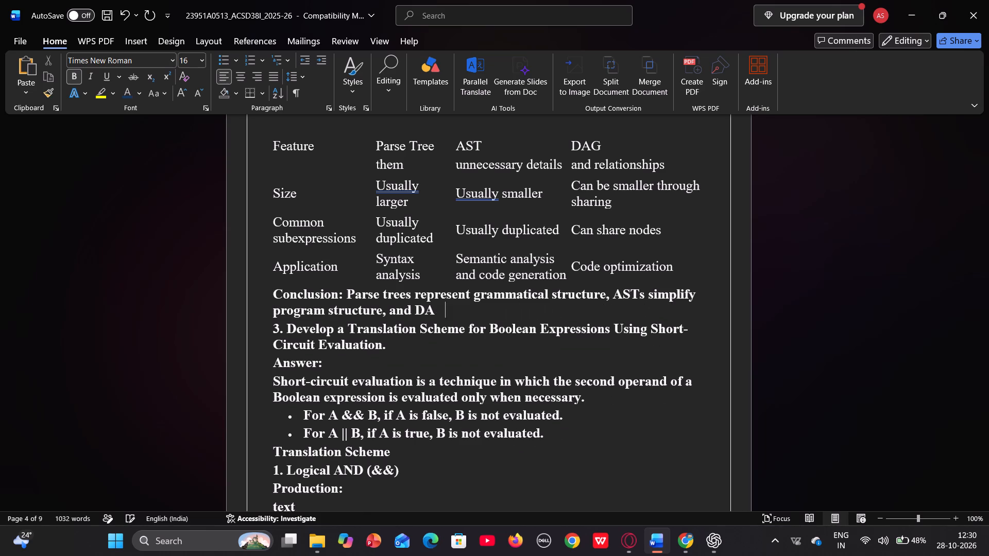
pyautogui.press('BackSpace')
pyautogui.press('BackSpace')
pyautogui.press('BackSpace')
pyautogui.press('BackSpace')
pyautogui.press('BackSpace')
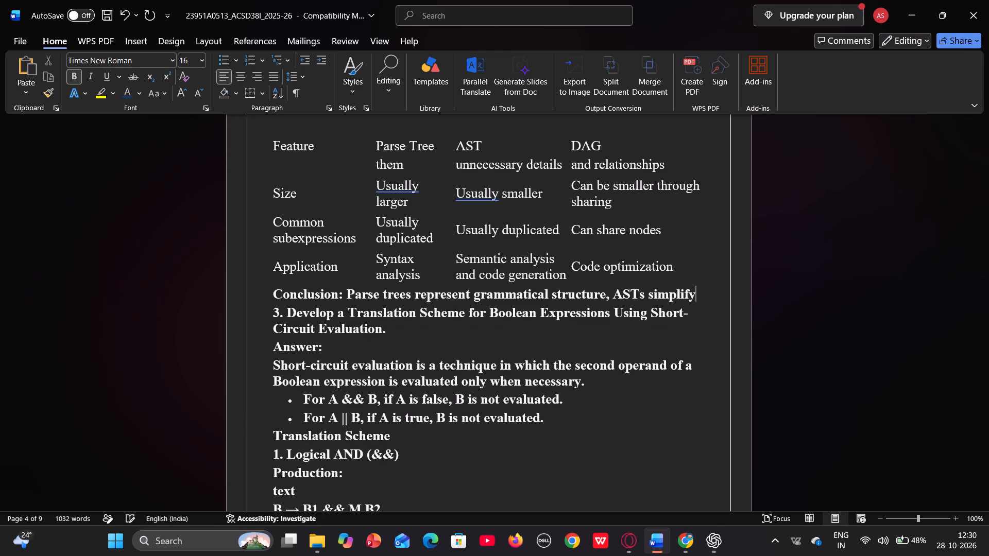
pyautogui.press('BackSpace')
pyautogui.press('BackSpace')
pyautogui.press('BackSpace')
pyautogui.press('BackSpace')
pyautogui.press('BackSpace')
pyautogui.press('BackSpace')
pyautogui.press('BackSpace')
pyautogui.press('BackSpace')
pyautogui.press('BackSpace')
pyautogui.press('BackSpace')
pyautogui.press('BackSpace')
pyautogui.press('BackSpace')
pyautogui.press('BackSpace')
pyautogui.press('BackSpace')
pyautogui.press('BackSpace')
pyautogui.press('BackSpace')
pyautogui.press('BackSpace')
pyautogui.press('BackSpace')
pyautogui.press('BackSpace')
pyautogui.press('BackSpace')
pyautogui.press('BackSpace')
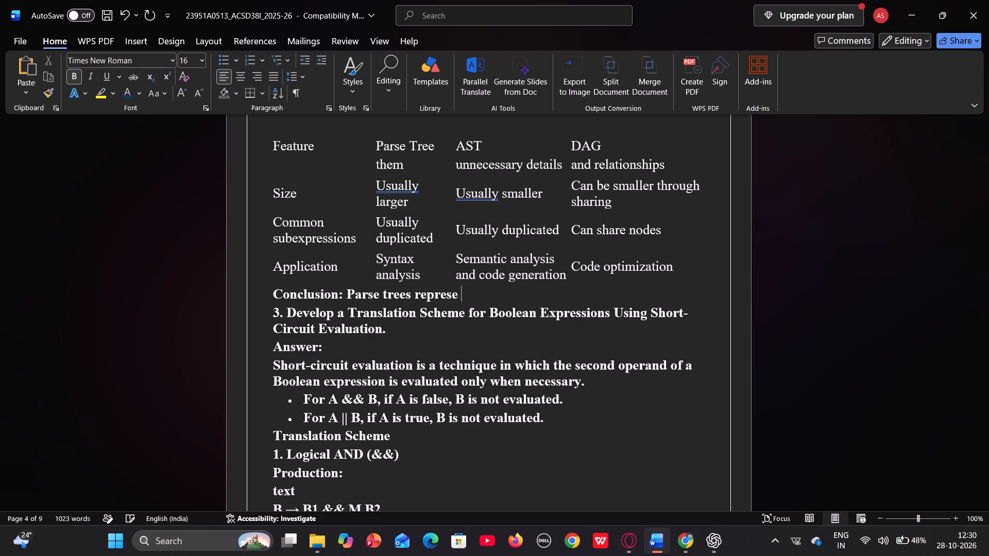
pyautogui.press('BackSpace')
pyautogui.press('BackSpace')
pyautogui.press('BackSpace')
pyautogui.press('BackSpace')
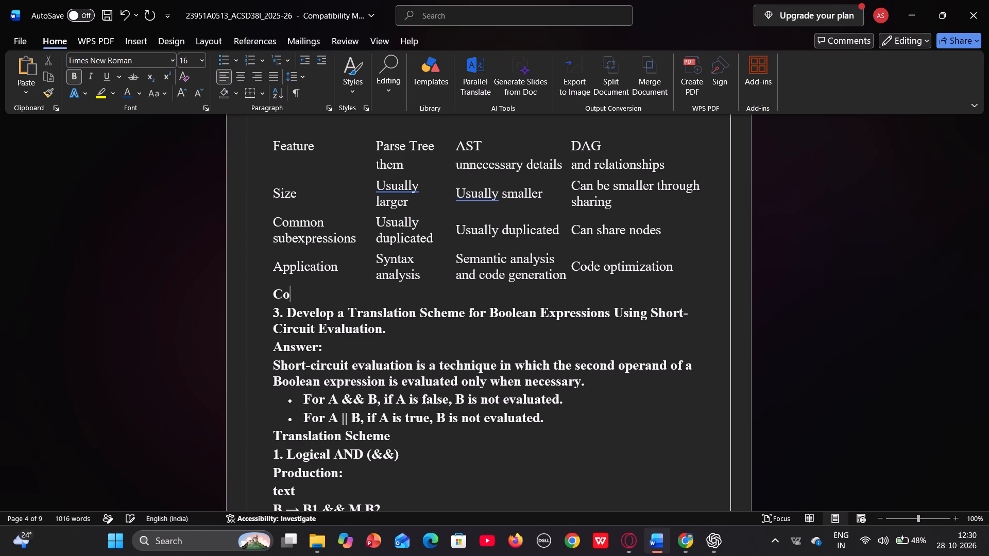
pyautogui.press('BackSpace')
pyautogui.press('BackSpace')
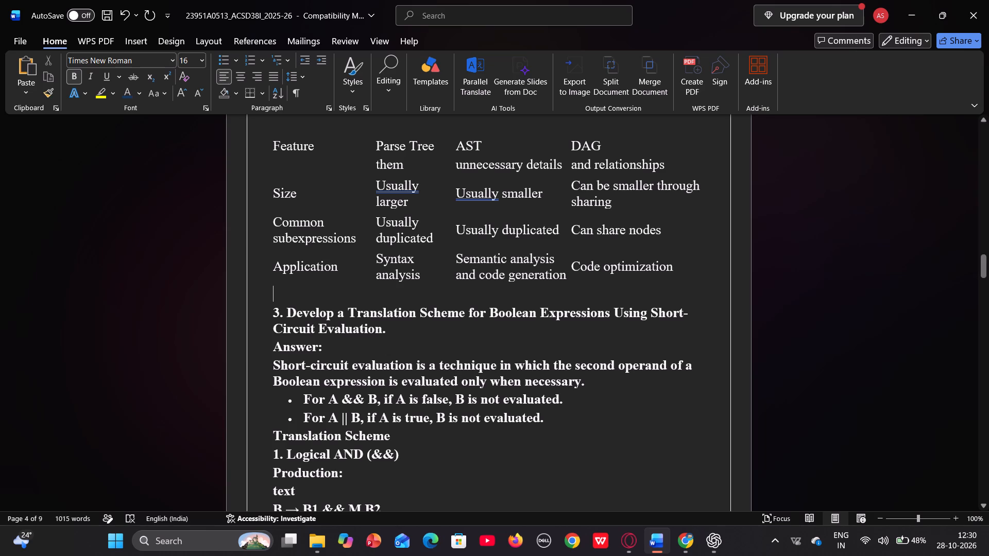
# Delete "Focuses on operations" from the DAG cell in the comparison table's Grammar details row.
pyautogui.scroll(3, 602, 324)
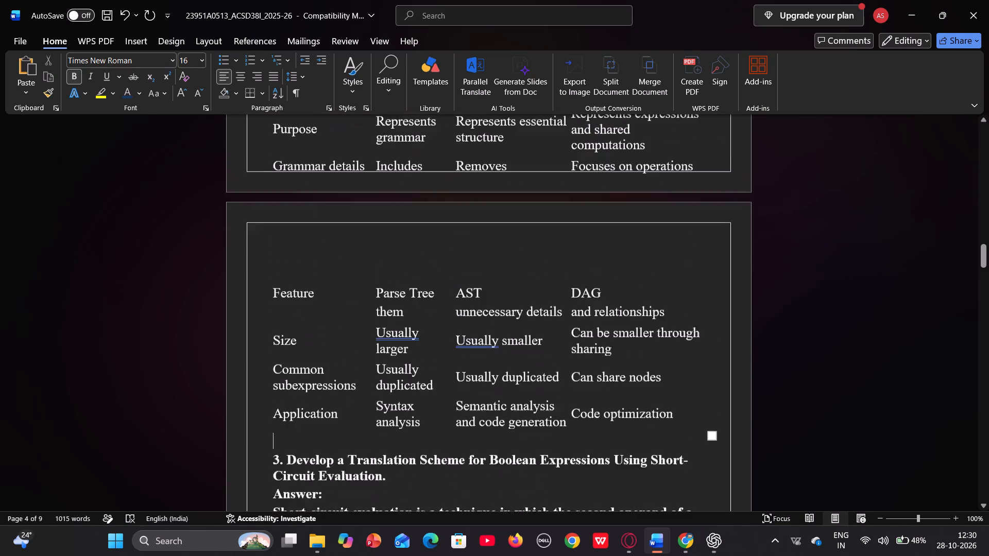
pyautogui.scroll(2, 602, 324)
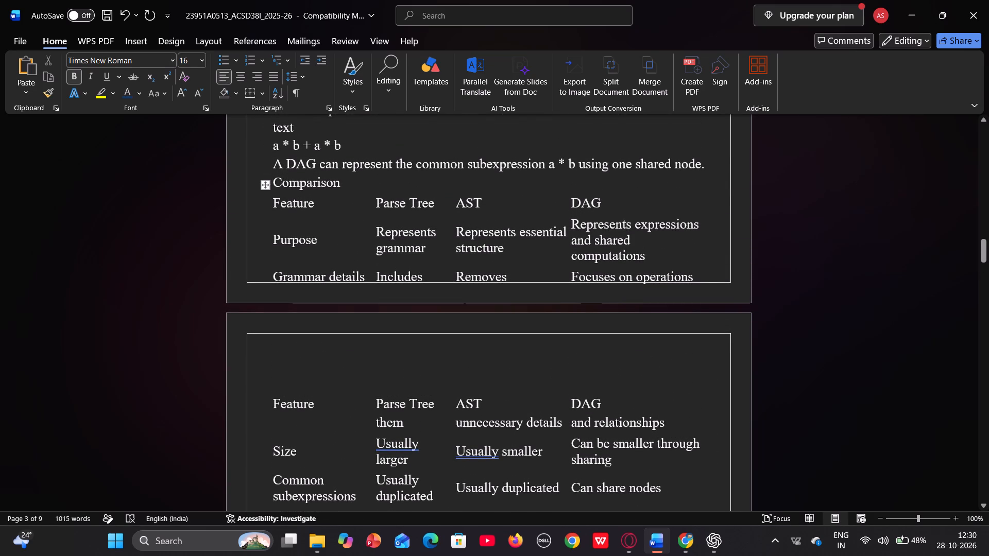
pyautogui.scroll(2, 282, 202)
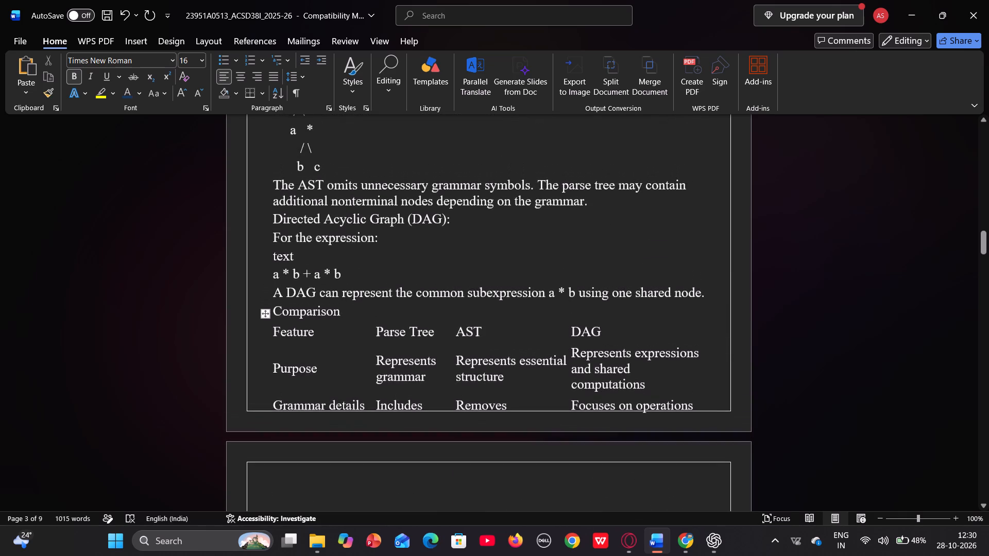
pyautogui.scroll(-1, 282, 202)
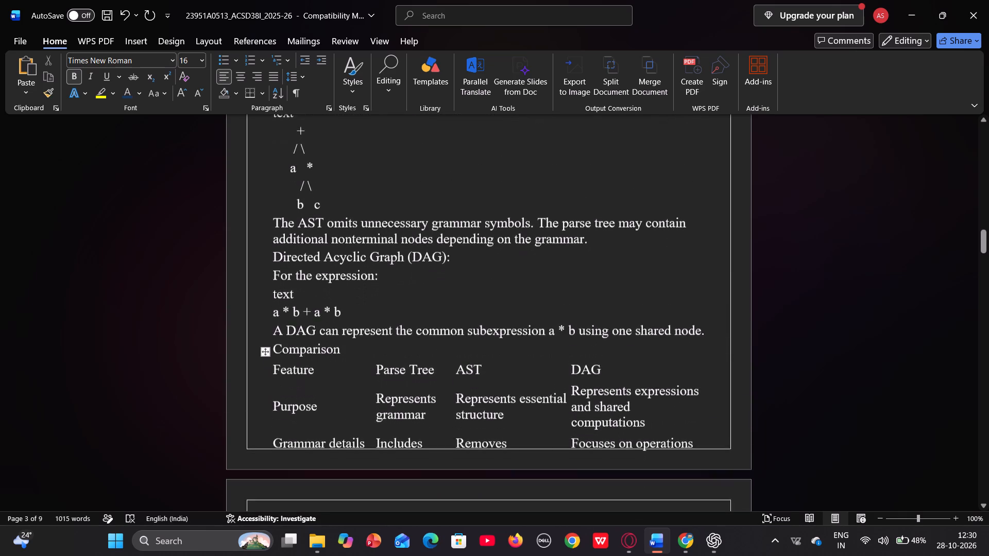
pyautogui.scroll(-2, 282, 202)
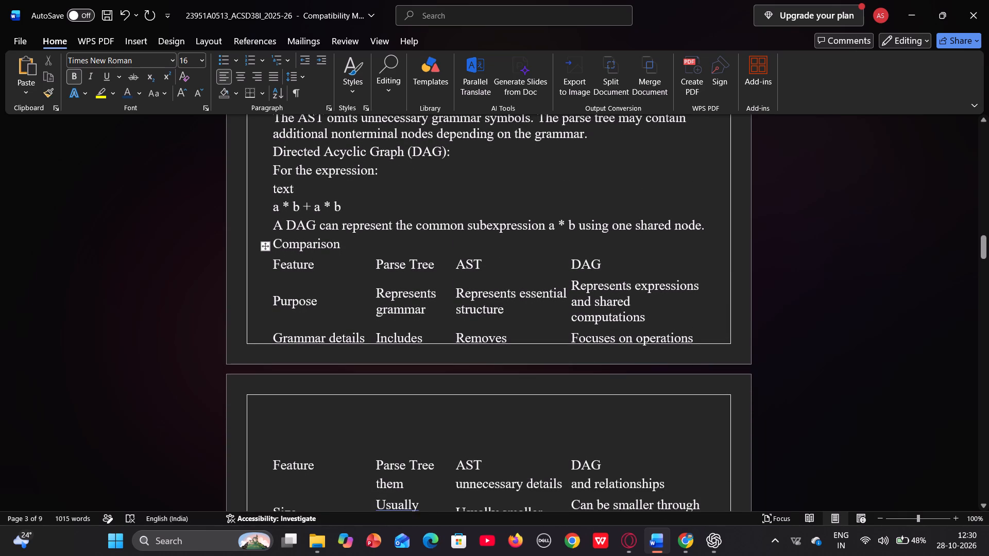
pyautogui.click(702, 334)
pyautogui.press('BackSpace')
pyautogui.press('BackSpace')
pyautogui.press('BackSpace')
pyautogui.press('BackSpace')
pyautogui.press('BackSpace')
pyautogui.press('BackSpace')
pyautogui.press('BackSpace')
pyautogui.press('BackSpace')
pyautogui.press('BackSpace')
pyautogui.press('BackSpace')
pyautogui.press('BackSpace')
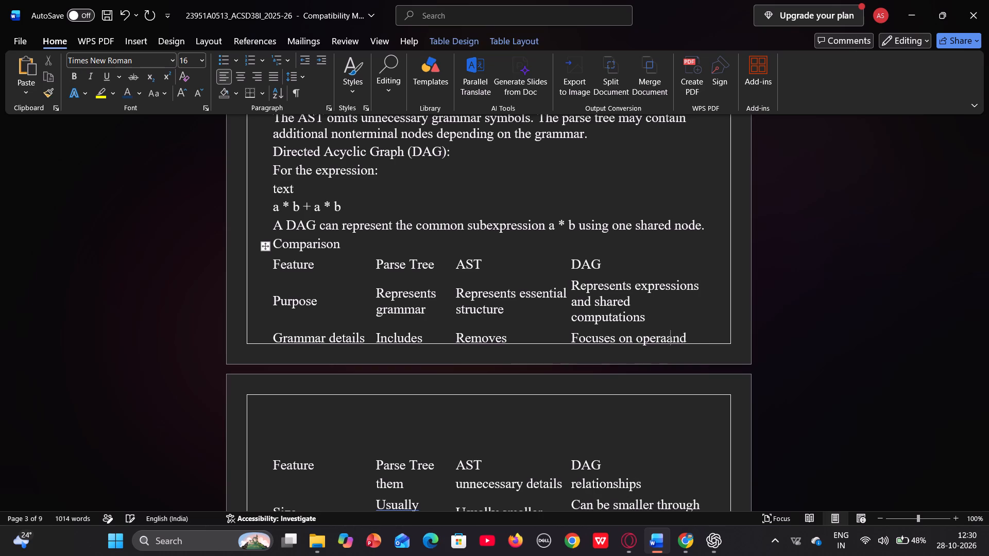
pyautogui.press('BackSpace')
pyautogui.press('BackSpace')
pyautogui.press('BackSpace')
pyautogui.press('BackSpace')
pyautogui.press('BackSpace')
pyautogui.press('BackSpace')
pyautogui.press('BackSpace')
pyautogui.press('BackSpace')
pyautogui.press('BackSpace')
pyautogui.press('BackSpace')
pyautogui.press('BackSpace')
pyautogui.press('BackSpace')
pyautogui.press('BackSpace')
pyautogui.press('BackSpace')
pyautogui.press('BackSpace')
pyautogui.press('BackSpace')
pyautogui.press('BackSpace')
pyautogui.press('BackSpace')
pyautogui.press('BackSpace')
pyautogui.press('BackSpace')
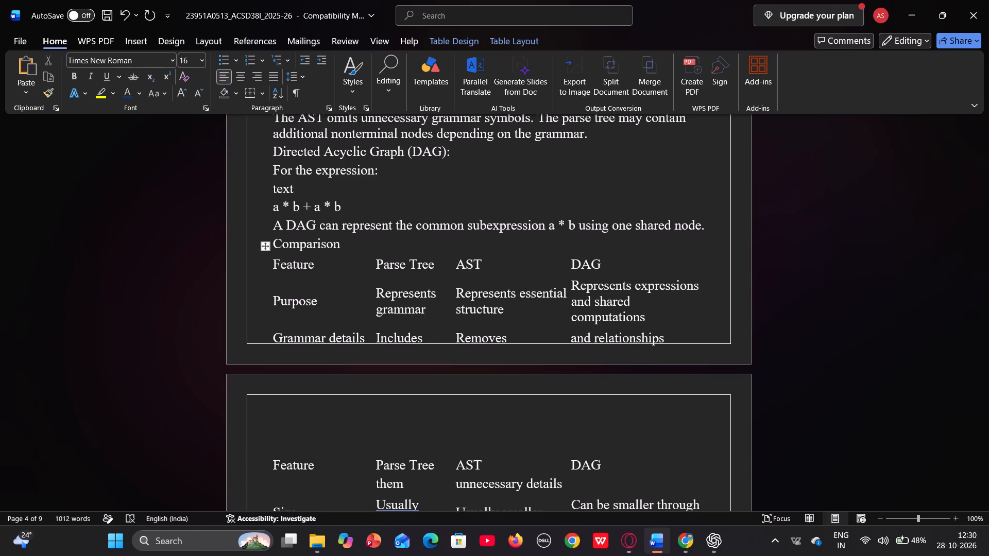
pyautogui.hotkey('ctrl', 'z')
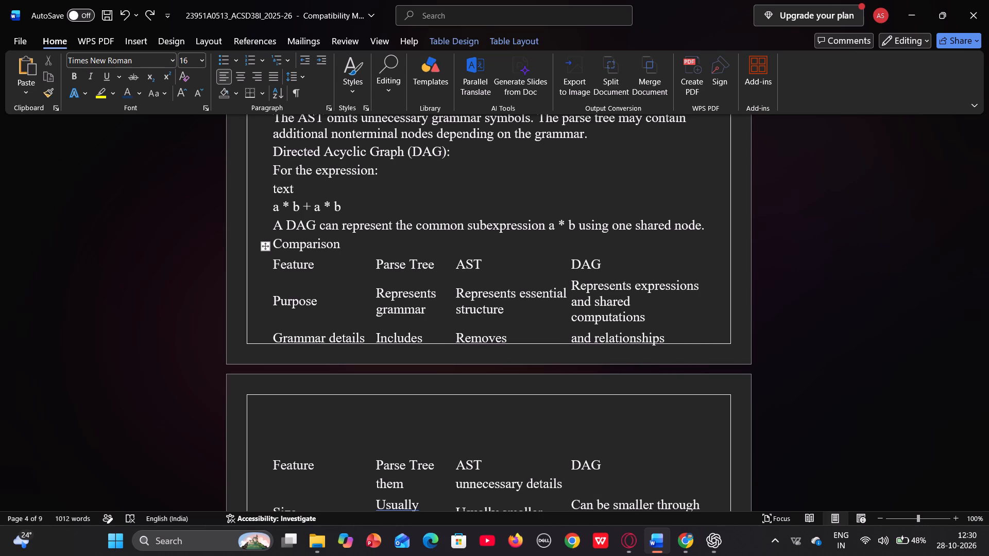
# Delete "and relationships" from the DAG cell in the Grammar details row, leaving the cell empty.
pyautogui.click(689, 334)
pyautogui.press('BackSpace')
pyautogui.press('BackSpace')
pyautogui.press('BackSpace')
pyautogui.press('BackSpace')
pyautogui.press('BackSpace')
pyautogui.press('BackSpace')
pyautogui.press('BackSpace')
pyautogui.press('BackSpace')
pyautogui.press('BackSpace')
pyautogui.press('BackSpace')
pyautogui.press('BackSpace')
pyautogui.press('BackSpace')
pyautogui.press('BackSpace')
pyautogui.press('BackSpace')
pyautogui.press('BackSpace')
pyautogui.press('BackSpace')
pyautogui.press('BackSpace')
pyautogui.press('BackSpace')
pyautogui.press('BackSpace')
pyautogui.press('BackSpace')
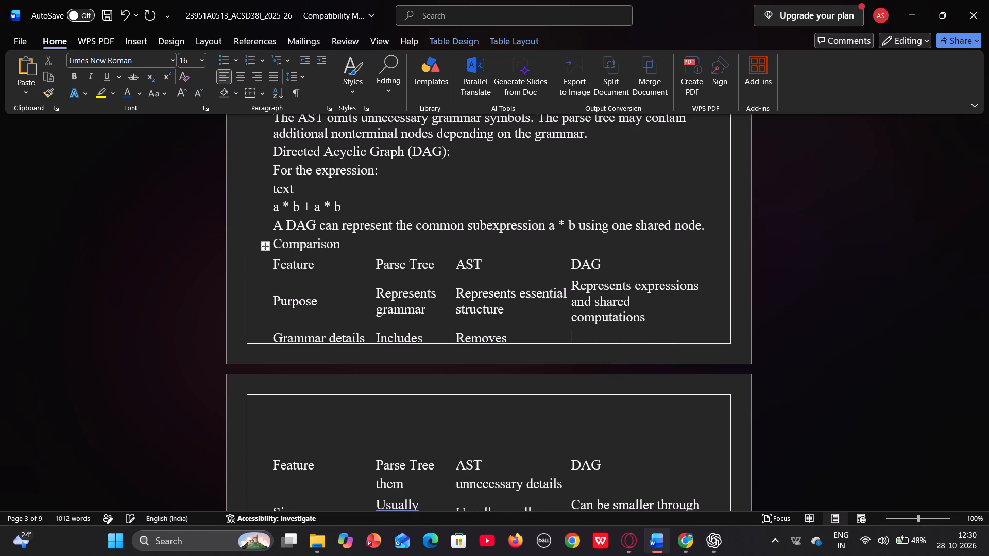
pyautogui.press('BackSpace')
pyautogui.press('BackSpace')
pyautogui.press('BackSpace')
pyautogui.press('BackSpace')
# Delete "Removes" from the AST cell in the comparison table's Grammar details row.
pyautogui.click(514, 339)
pyautogui.press('BackSpace')
pyautogui.press('BackSpace')
pyautogui.press('BackSpace')
pyautogui.press('BackSpace')
pyautogui.press('BackSpace')
pyautogui.press('BackSpace')
pyautogui.press('BackSpace')
pyautogui.press('BackSpace')
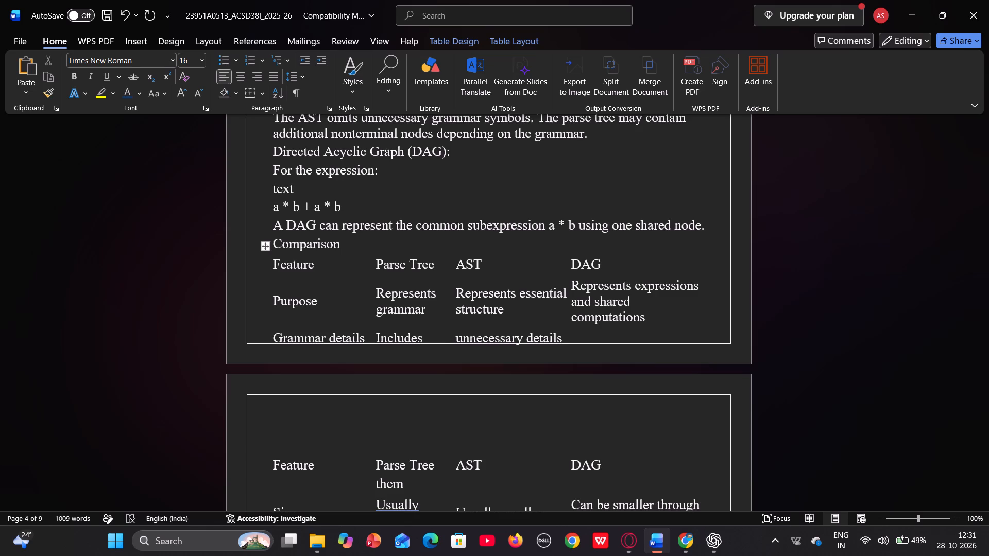
pyautogui.press('BackSpace')
pyautogui.press('BackSpace')
pyautogui.press('BackSpace')
pyautogui.press('BackSpace')
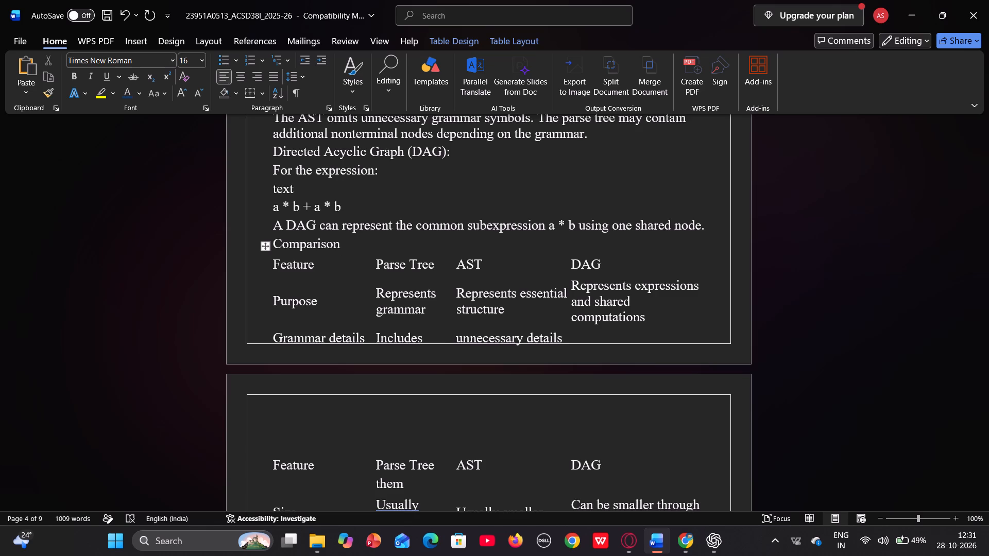
# Undo the text deletions in the comparison table's Grammar details row and remove the leftover "C" below the table.
pyautogui.hotkey('ctrl', 'z')
pyautogui.hotkey('ctrl', 'z')
pyautogui.hotkey('ctrl', 'z')
pyautogui.hotkey('ctrl', 'z')
pyautogui.hotkey('ctrl', 'z')
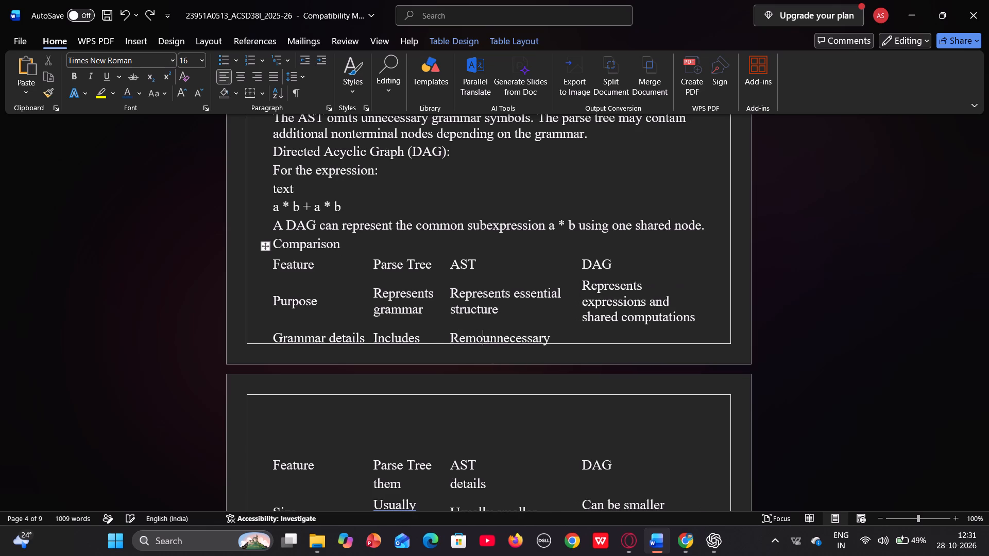
pyautogui.hotkey('ctrl', 'z')
pyautogui.hotkey('ctrl', 'z')
pyautogui.hotkey('ctrl', 'z')
pyautogui.hotkey('ctrl', 'z')
pyautogui.hotkey('ctrl', 'z')
pyautogui.hotkey('ctrl', 'z')
pyautogui.hotkey('ctrl', 'z')
pyautogui.hotkey('ctrl', 'z')
pyautogui.hotkey('ctrl', 'z')
pyautogui.hotkey('ctrl', 'z')
pyautogui.hotkey('ctrl', 'z')
pyautogui.hotkey('ctrl', 'z')
pyautogui.hotkey('ctrl', 'z')
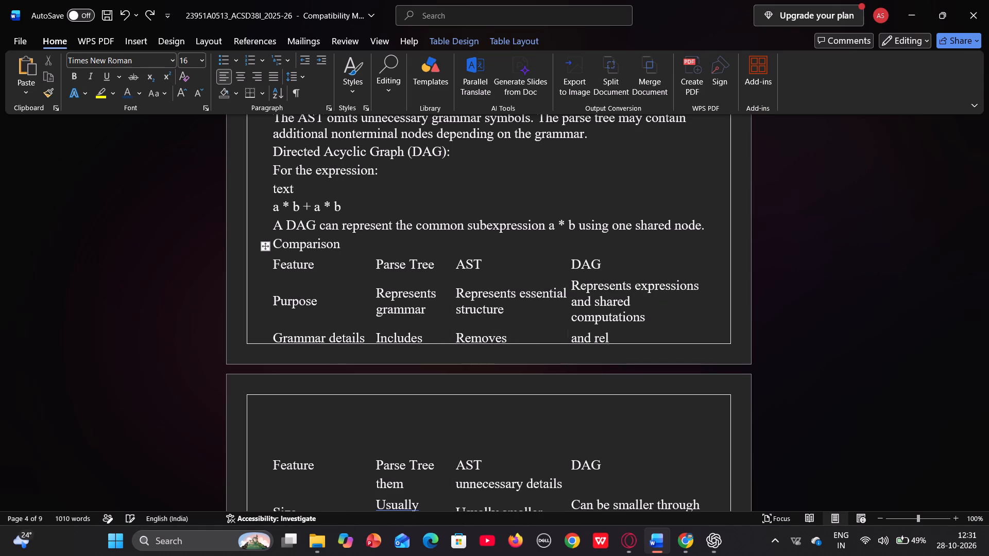
pyautogui.hotkey('ctrl', 'z')
pyautogui.hotkey('ctrl', 'z')
pyautogui.hotkey('ctrl', 'z')
pyautogui.hotkey('ctrl', 'z')
pyautogui.hotkey('ctrl', 'z')
pyautogui.hotkey('ctrl', 'z')
pyautogui.hotkey('ctrl', 'z')
pyautogui.hotkey('ctrl', 'z')
pyautogui.hotkey('ctrl', 'z')
pyautogui.hotkey('ctrl', 'z')
pyautogui.hotkey('ctrl', 'z')
pyautogui.hotkey('ctrl', 'z')
pyautogui.hotkey('ctrl', 'z')
pyautogui.hotkey('ctrl', 'z')
pyautogui.hotkey('ctrl', 'z')
pyautogui.hotkey('ctrl', 'z')
pyautogui.hotkey('ctrl', 'z')
pyautogui.hotkey('ctrl', 'z')
pyautogui.hotkey('ctrl', 'z')
pyautogui.hotkey('ctrl', 'z')
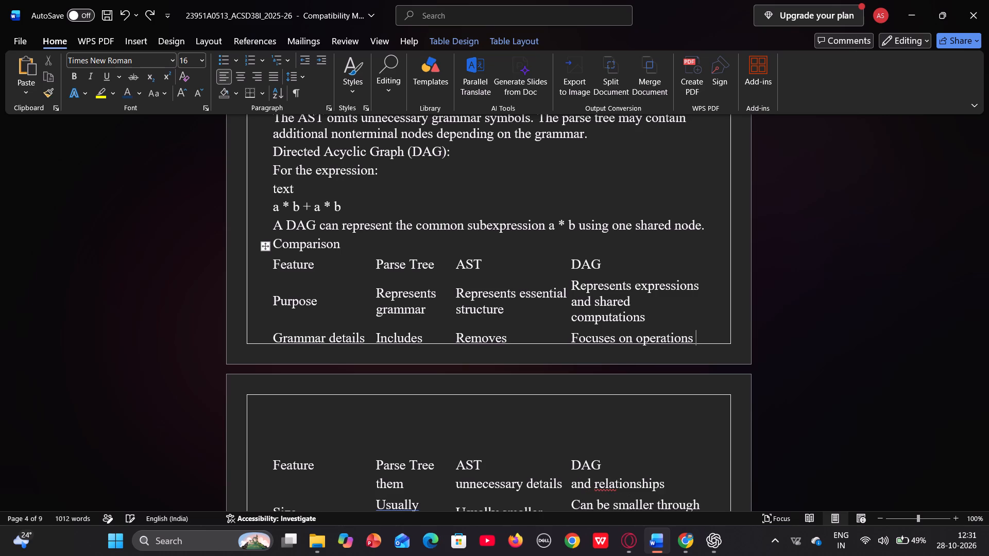
pyautogui.hotkey('ctrl', 'z')
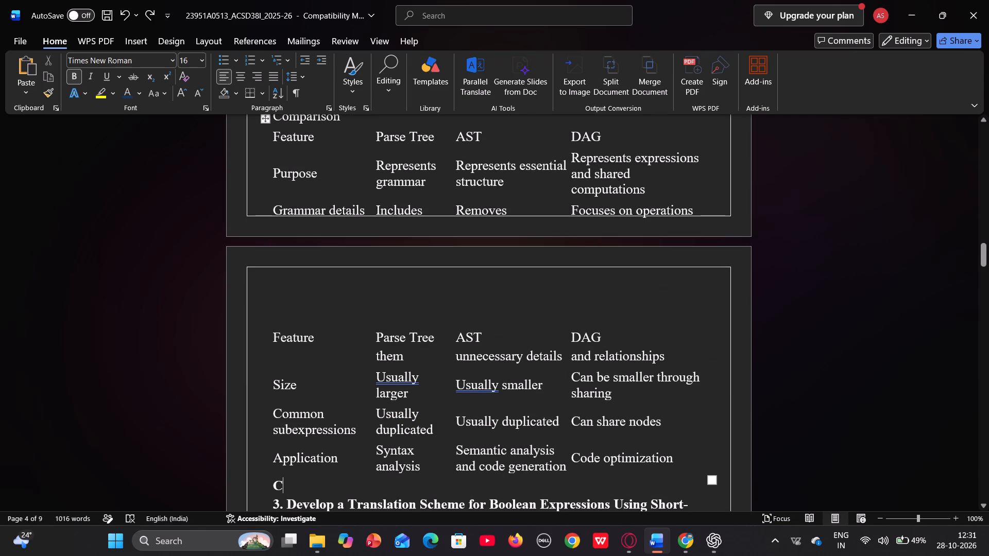
pyautogui.press('BackSpace')
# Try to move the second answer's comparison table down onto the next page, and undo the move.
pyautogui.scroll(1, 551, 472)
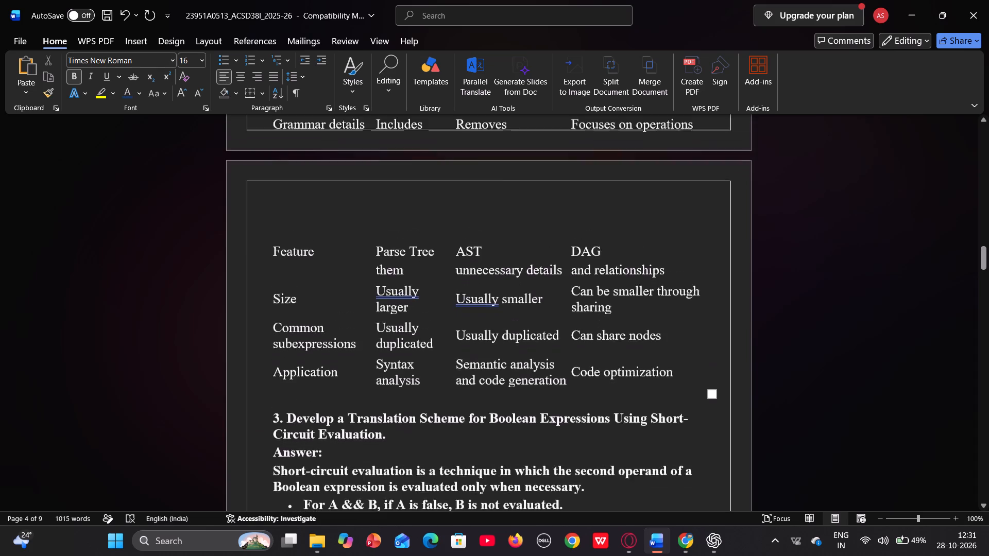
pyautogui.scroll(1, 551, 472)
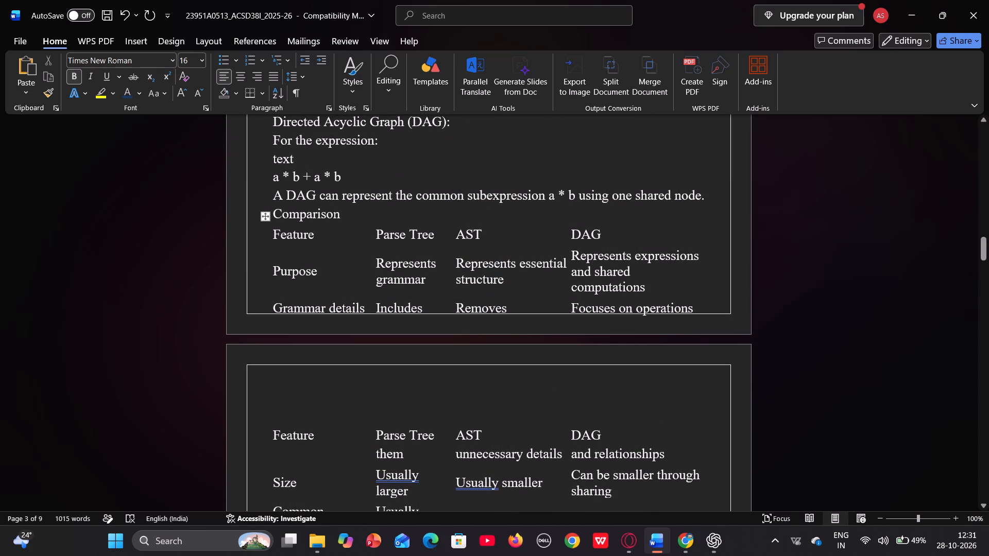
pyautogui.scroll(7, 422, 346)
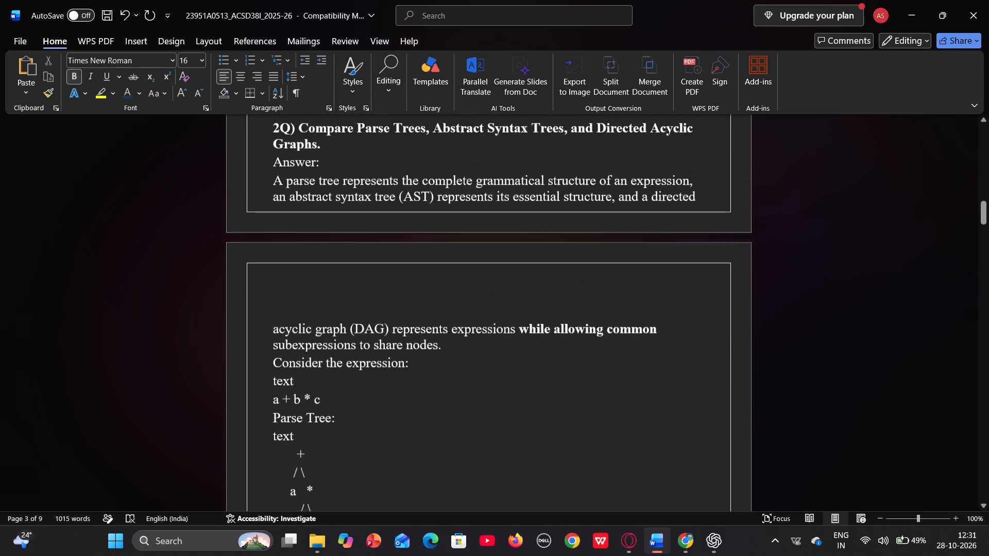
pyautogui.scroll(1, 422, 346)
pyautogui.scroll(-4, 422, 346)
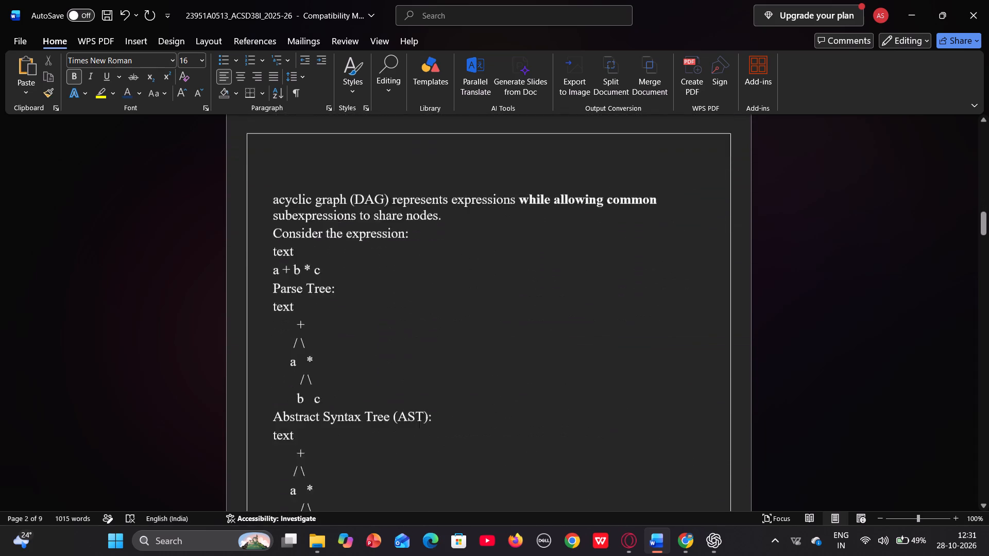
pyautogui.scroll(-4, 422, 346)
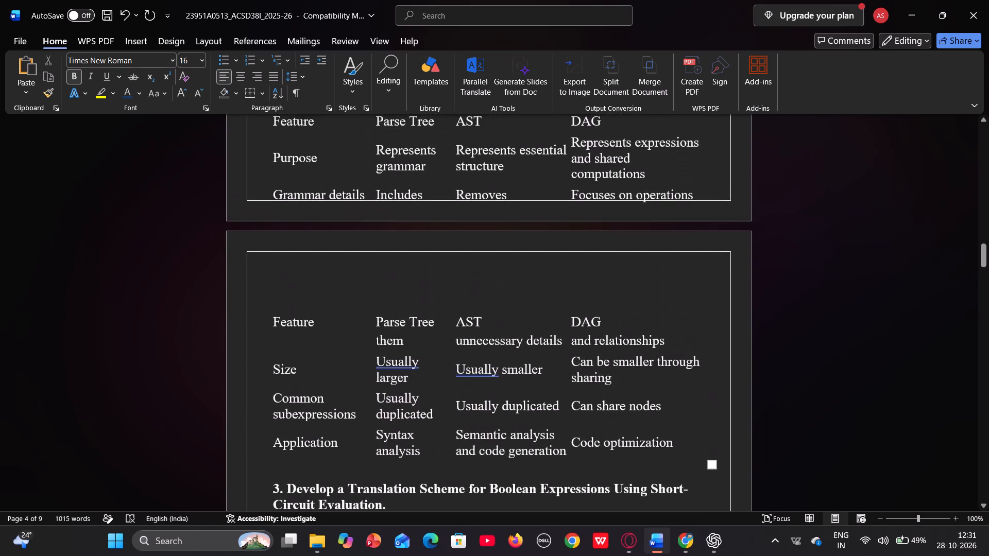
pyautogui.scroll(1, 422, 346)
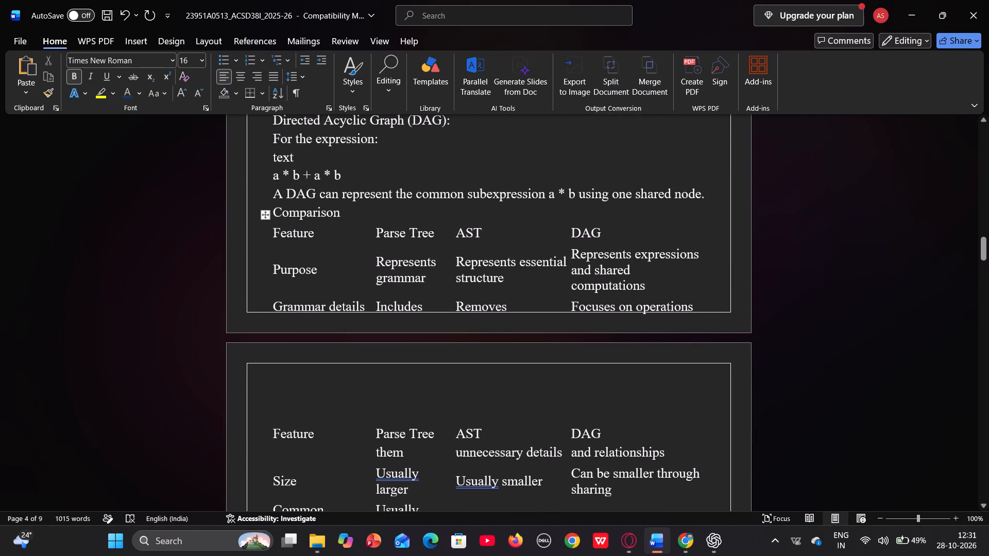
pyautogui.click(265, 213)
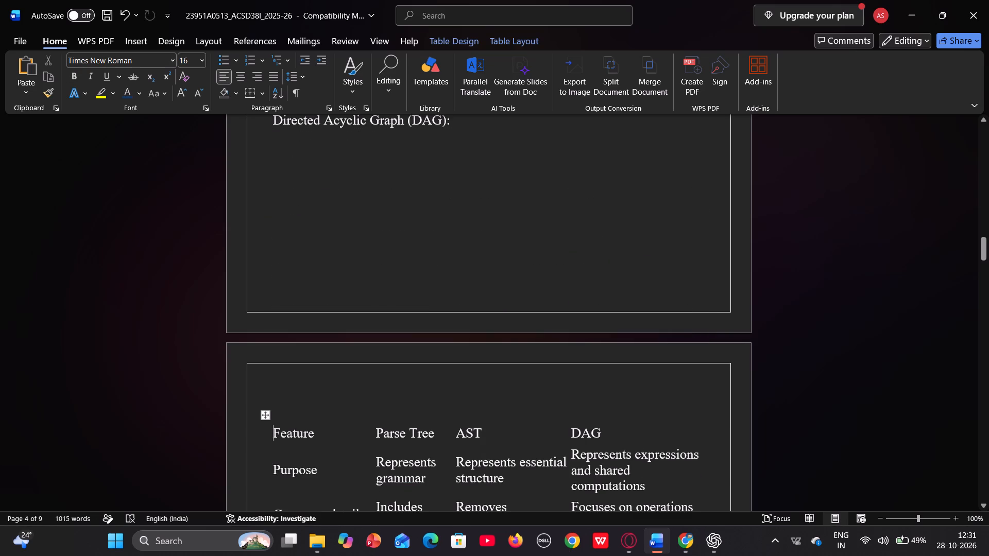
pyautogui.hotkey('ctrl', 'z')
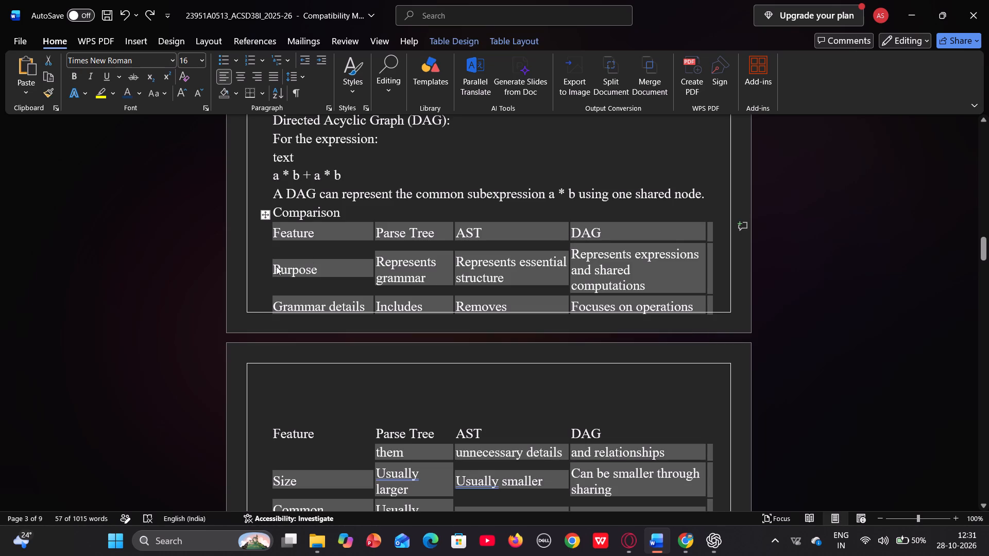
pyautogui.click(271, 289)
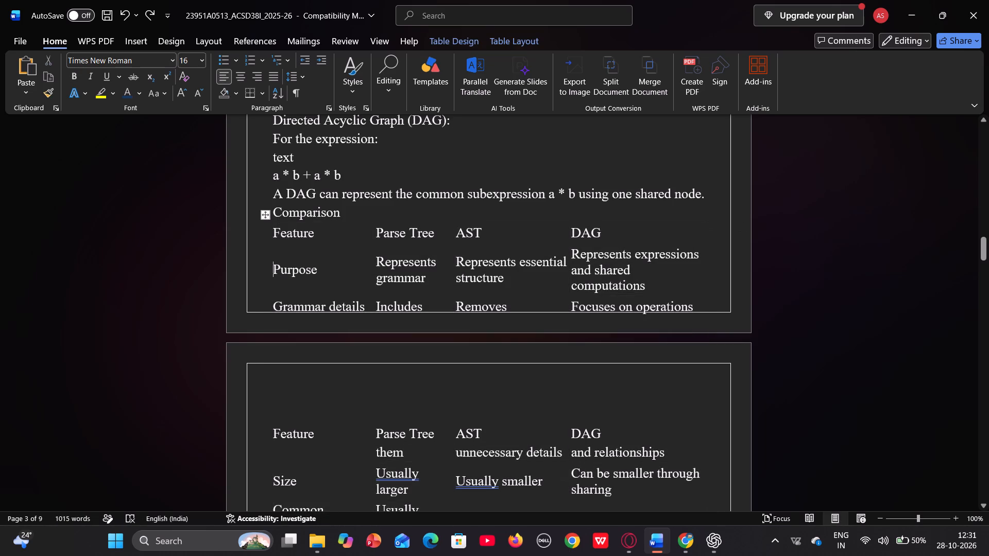
# Change the third question's number from "3." to "3Q)" in its heading about short-circuit evaluation.
pyautogui.scroll(-1, 301, 337)
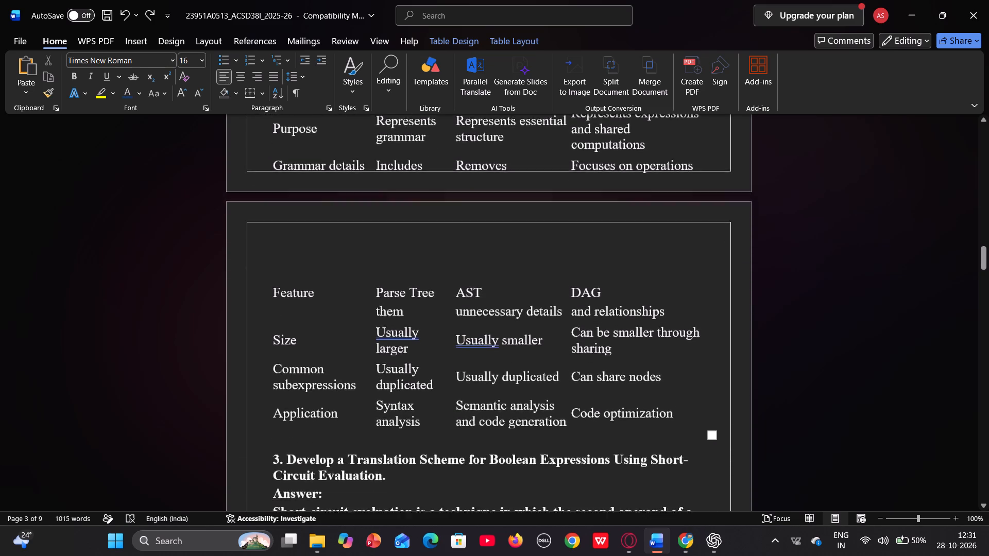
pyautogui.scroll(-1, 301, 337)
pyautogui.scroll(2, 301, 337)
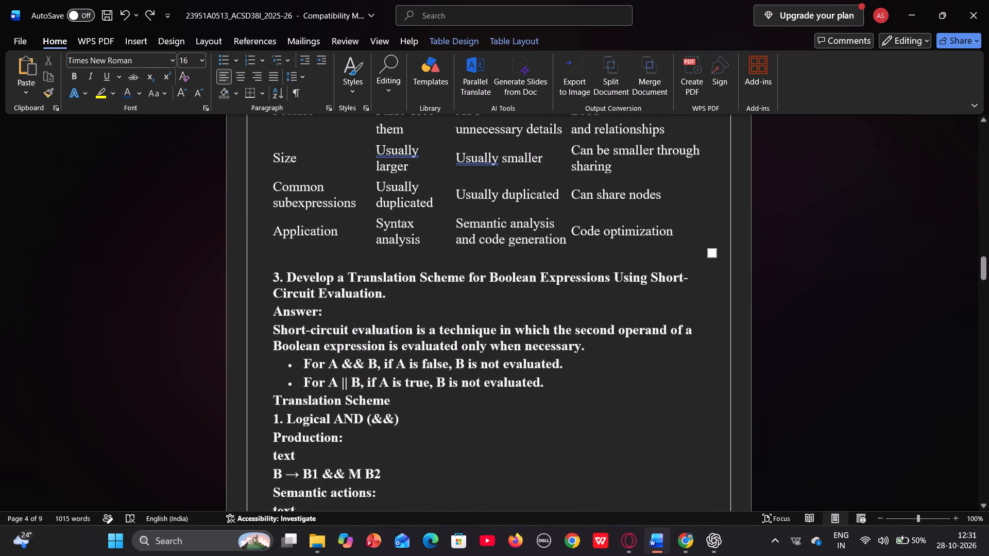
pyautogui.scroll(1, 301, 337)
pyautogui.click(286, 308)
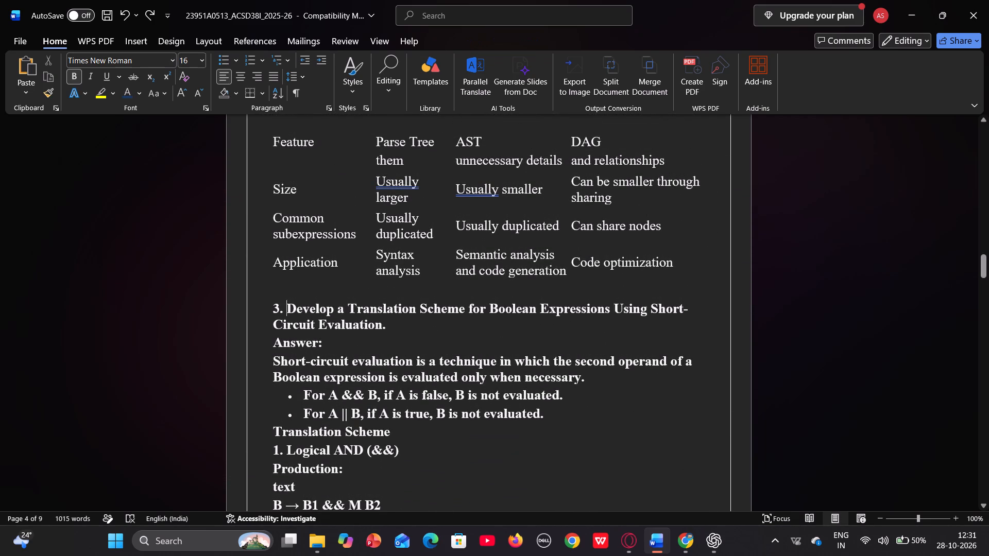
pyautogui.click(281, 310)
pyautogui.press('Right')
pyautogui.press('BackSpace')
pyautogui.hotkey('shift', 'q')
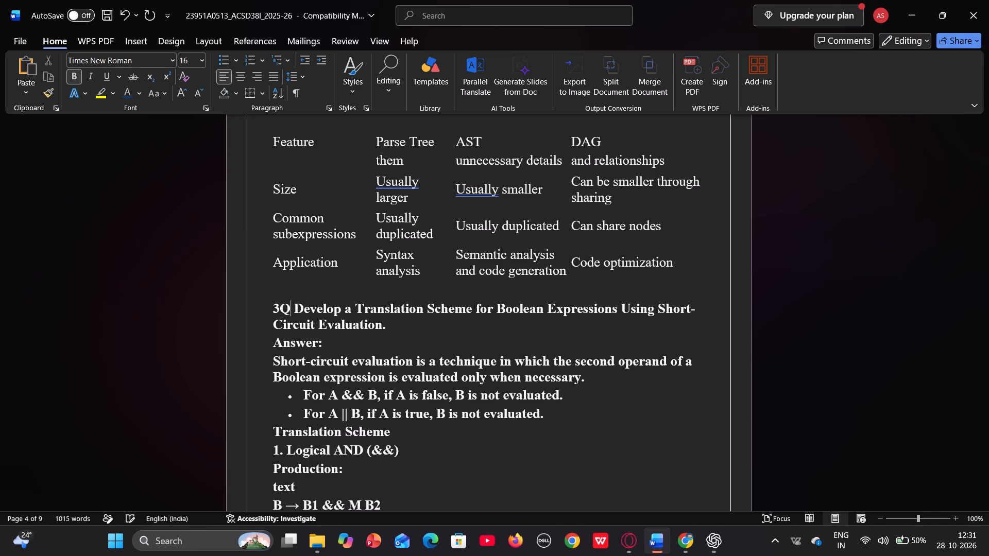
pyautogui.hotkey('shift', ')')
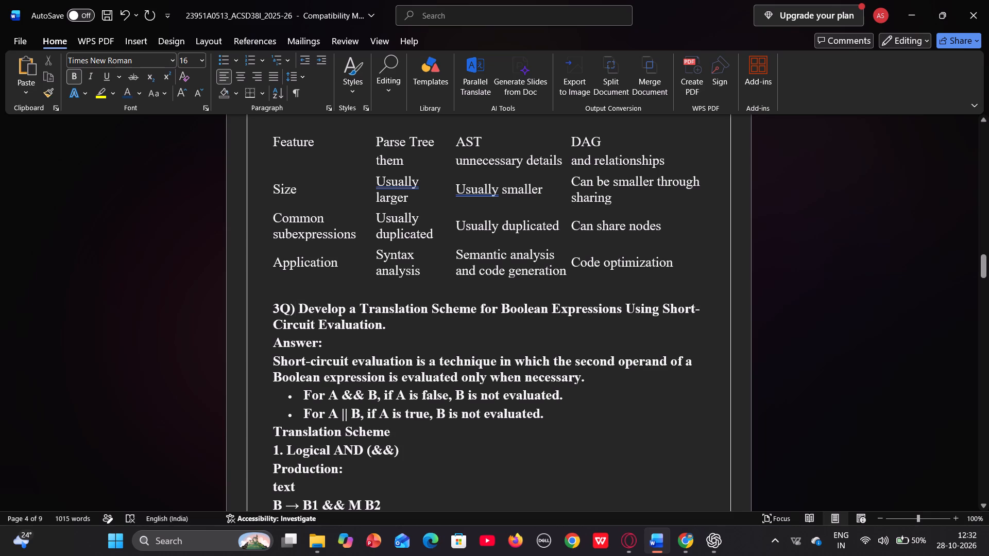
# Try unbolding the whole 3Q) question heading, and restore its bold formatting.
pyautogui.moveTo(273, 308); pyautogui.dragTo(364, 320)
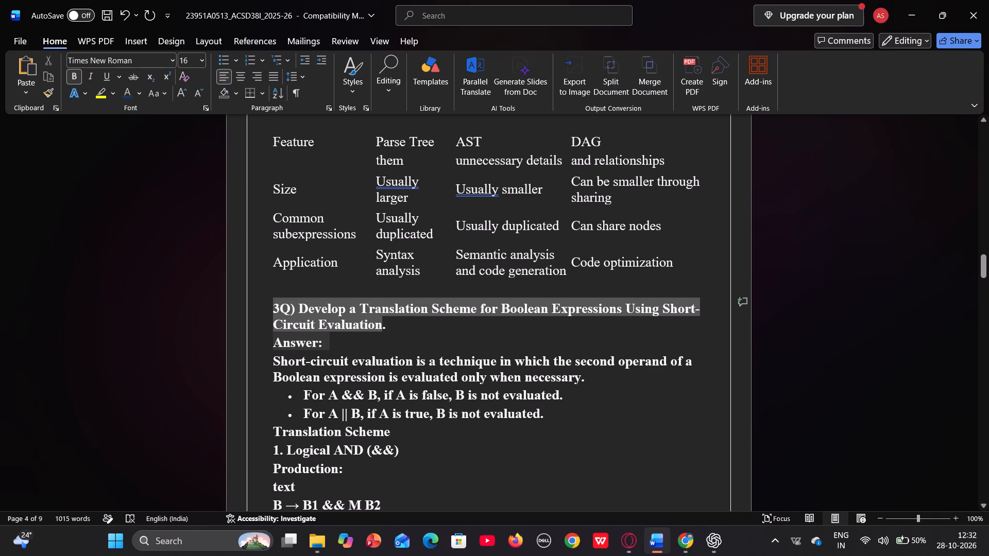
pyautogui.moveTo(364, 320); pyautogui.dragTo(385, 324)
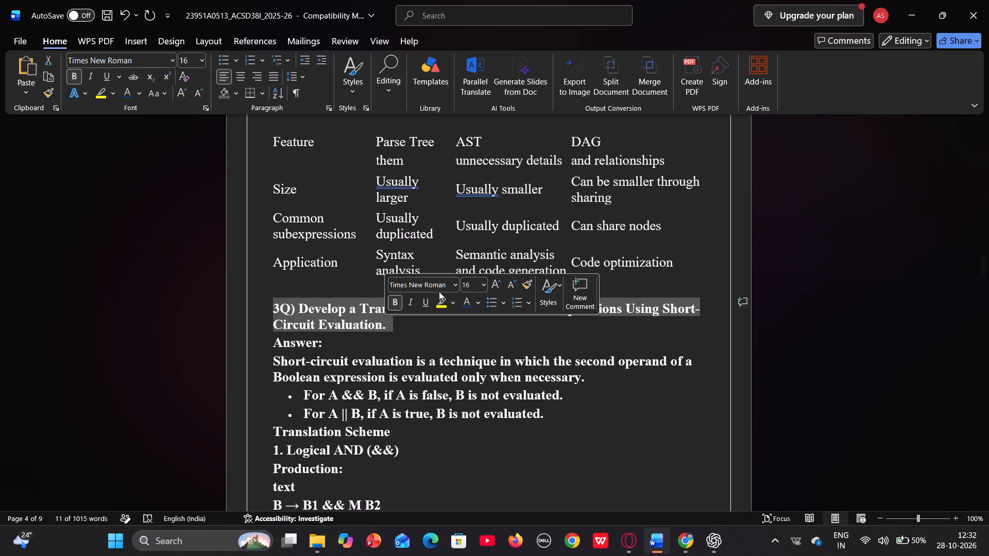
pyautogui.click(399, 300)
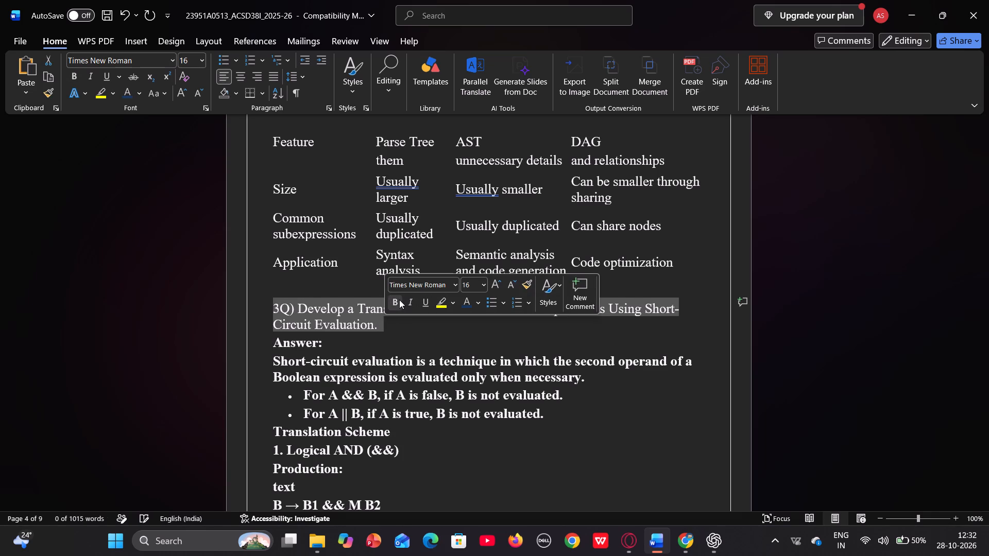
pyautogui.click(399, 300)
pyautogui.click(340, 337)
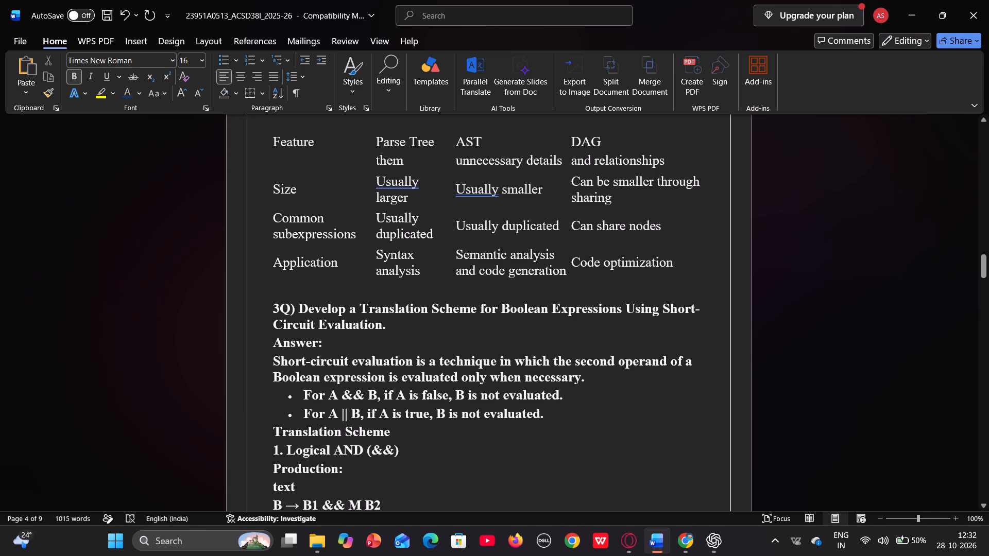
# Remove bold from the third answer, from "Answer:" through "otherwise, x = 0." just above its Conclusion paragraph.
pyautogui.moveTo(276, 345); pyautogui.dragTo(347, 445)
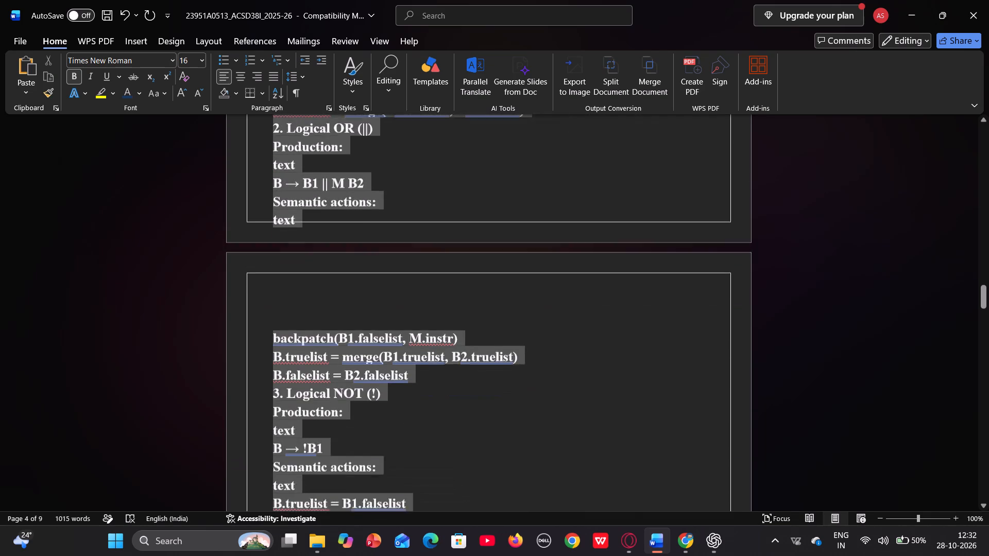
pyautogui.moveTo(347, 445); pyautogui.dragTo(360, 504)
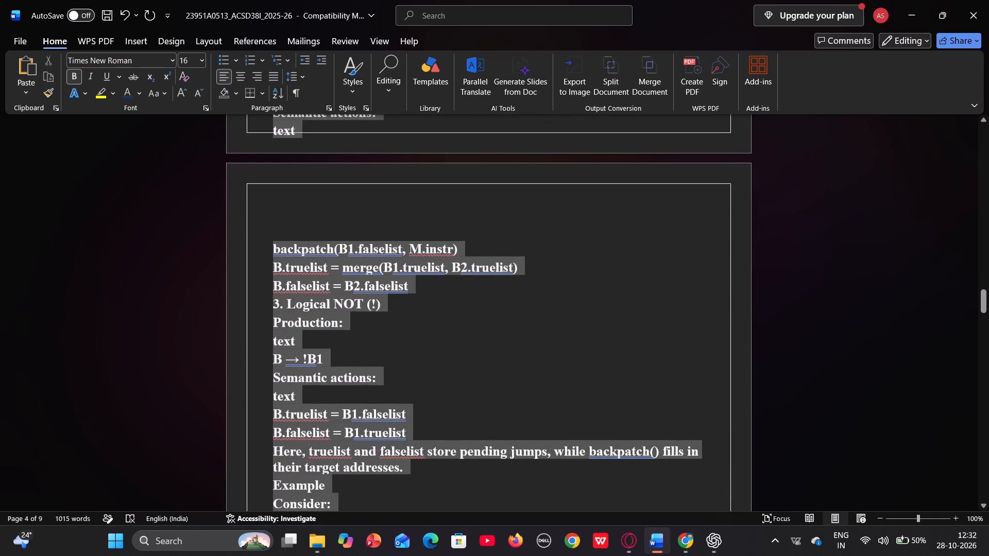
pyautogui.moveTo(360, 504); pyautogui.dragTo(365, 518)
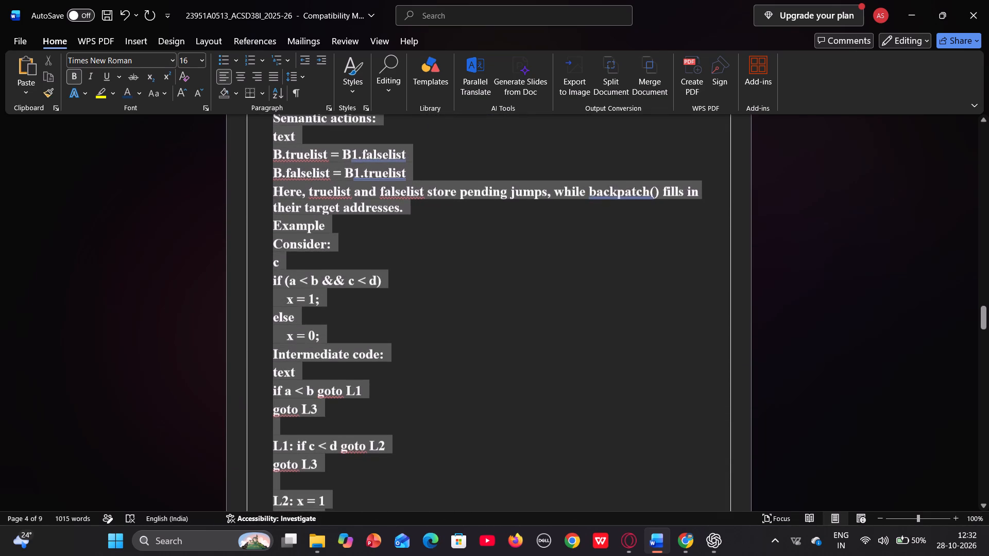
pyautogui.moveTo(365, 518); pyautogui.dragTo(376, 462)
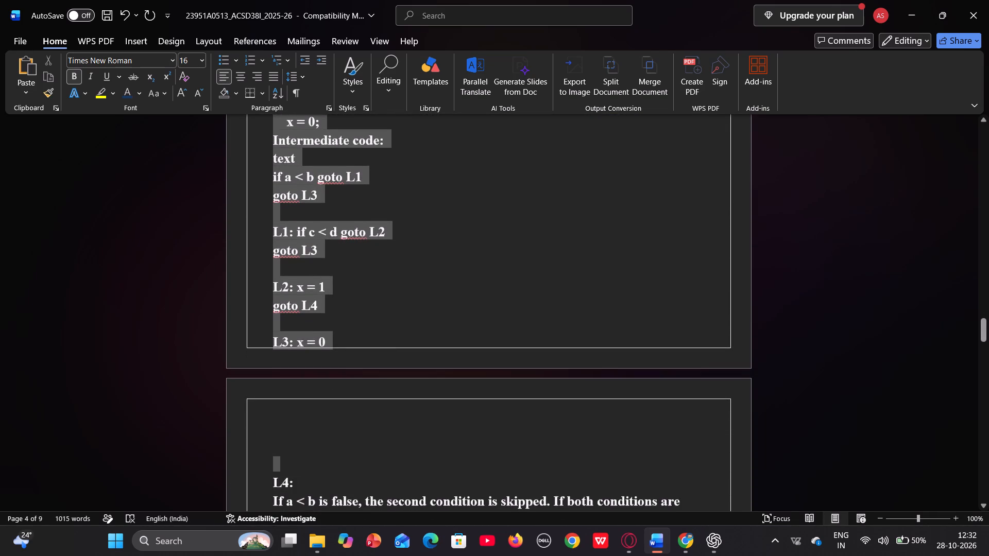
pyautogui.moveTo(376, 462); pyautogui.dragTo(414, 461)
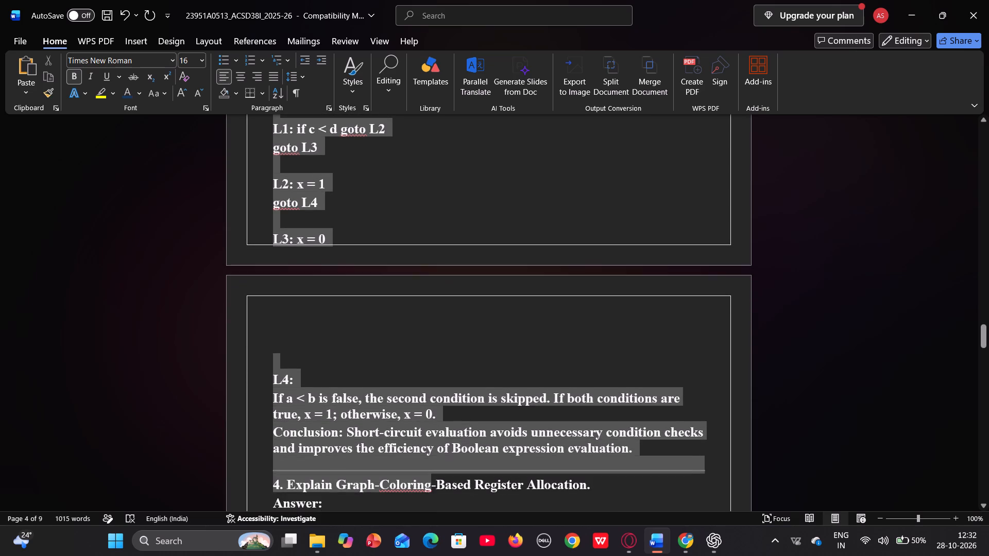
pyautogui.moveTo(414, 461); pyautogui.dragTo(508, 408)
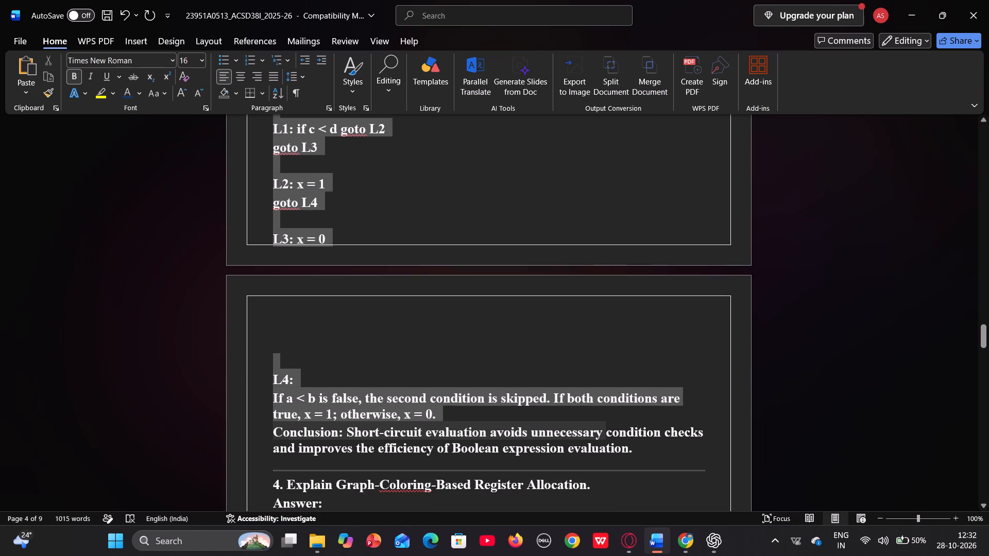
pyautogui.moveTo(508, 408); pyautogui.dragTo(449, 410)
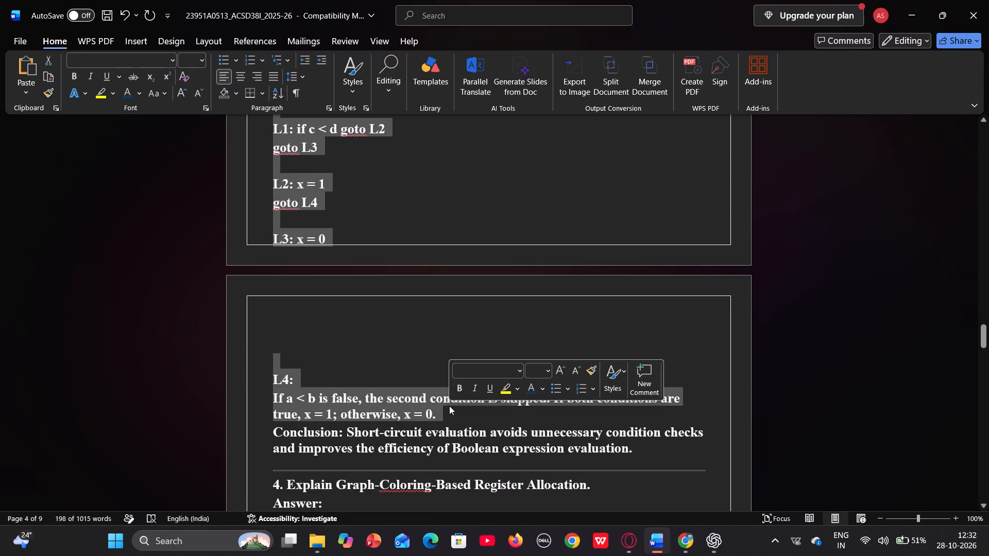
pyautogui.click(457, 386)
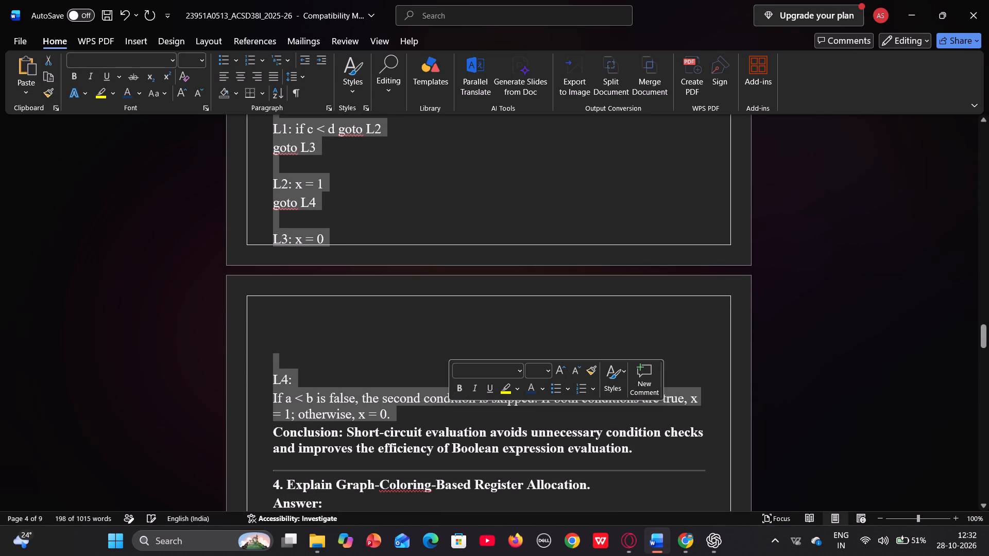
pyautogui.click(369, 239)
# Delete the horizontal divider line above the fourth question's heading on graph-coloring-based register allocation.
pyautogui.scroll(1, 369, 239)
pyautogui.scroll(-2, 369, 239)
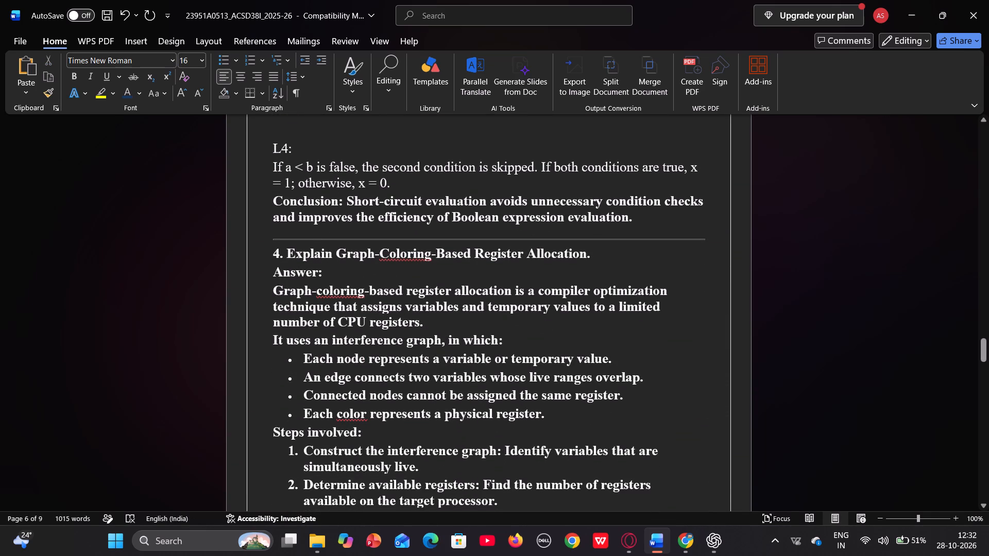
pyautogui.click(711, 242)
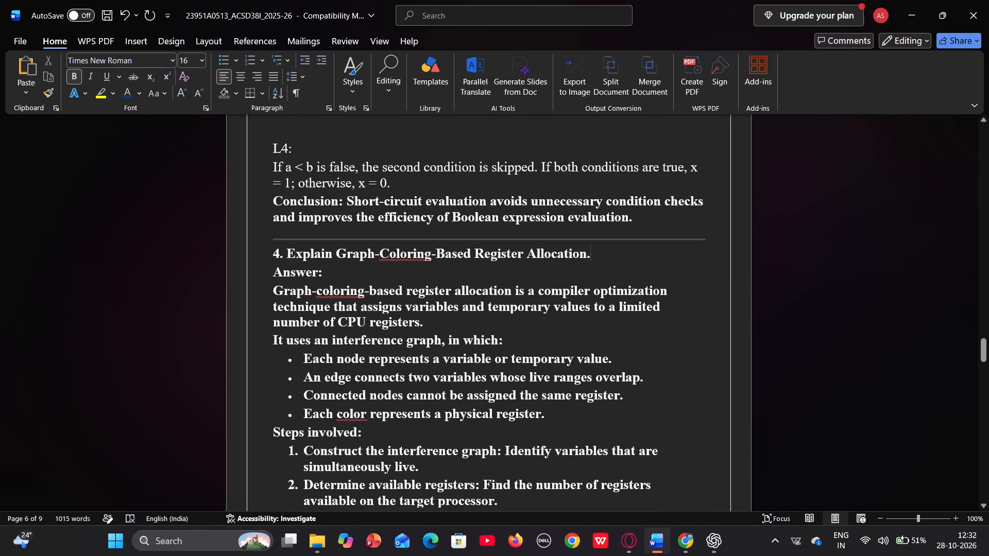
pyautogui.click(713, 237)
pyautogui.press('BackSpace')
pyautogui.press('BackSpace')
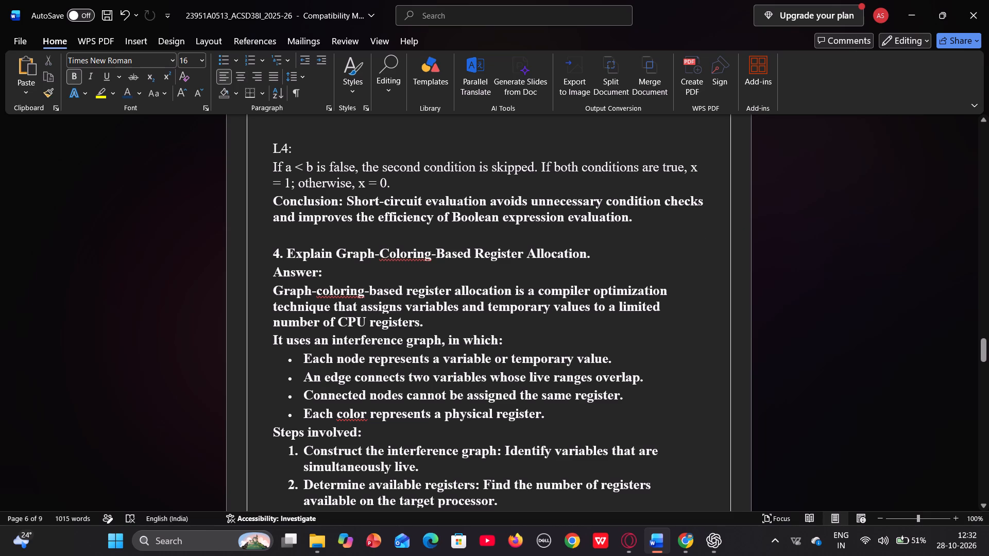
# Change the fourth question's number from "4." to "4Q)" in its heading about graph-coloring-based register allocation.
pyautogui.click(282, 254)
pyautogui.press('BackSpace')
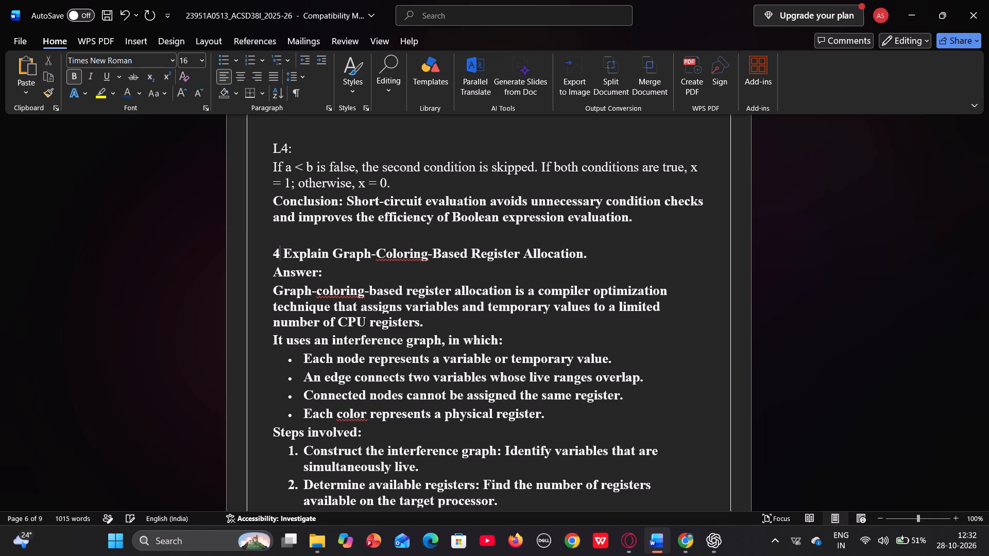
pyautogui.hotkey('shift', 'q')
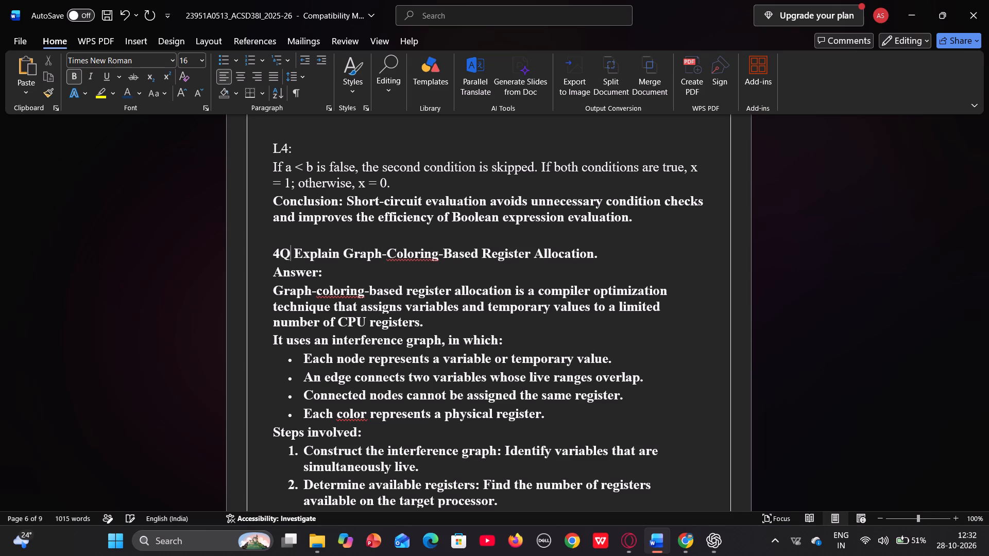
pyautogui.hotkey('shift', ')')
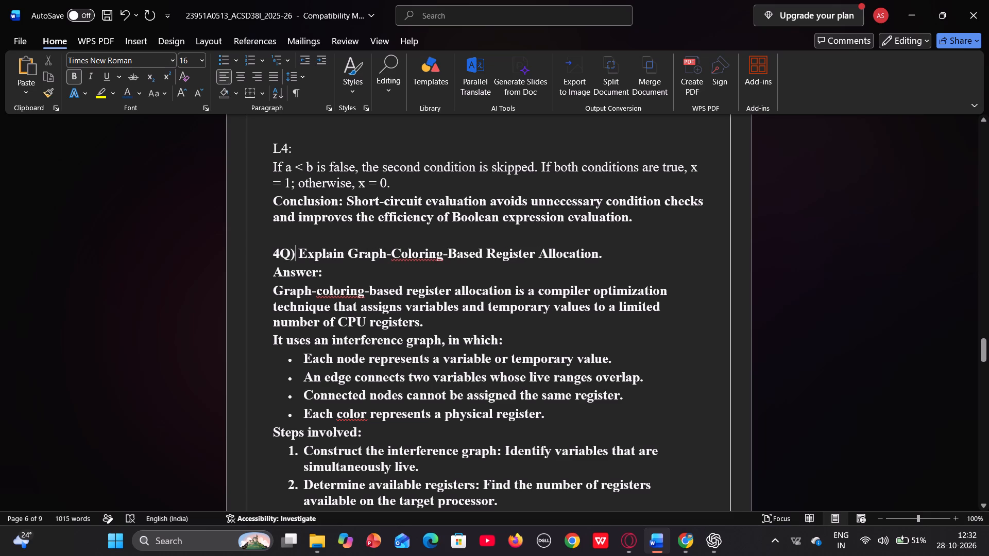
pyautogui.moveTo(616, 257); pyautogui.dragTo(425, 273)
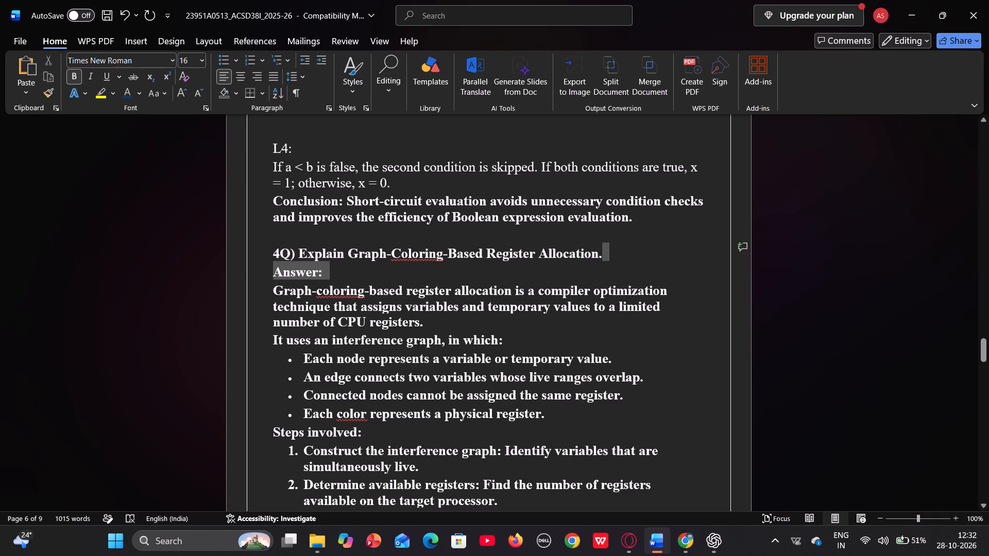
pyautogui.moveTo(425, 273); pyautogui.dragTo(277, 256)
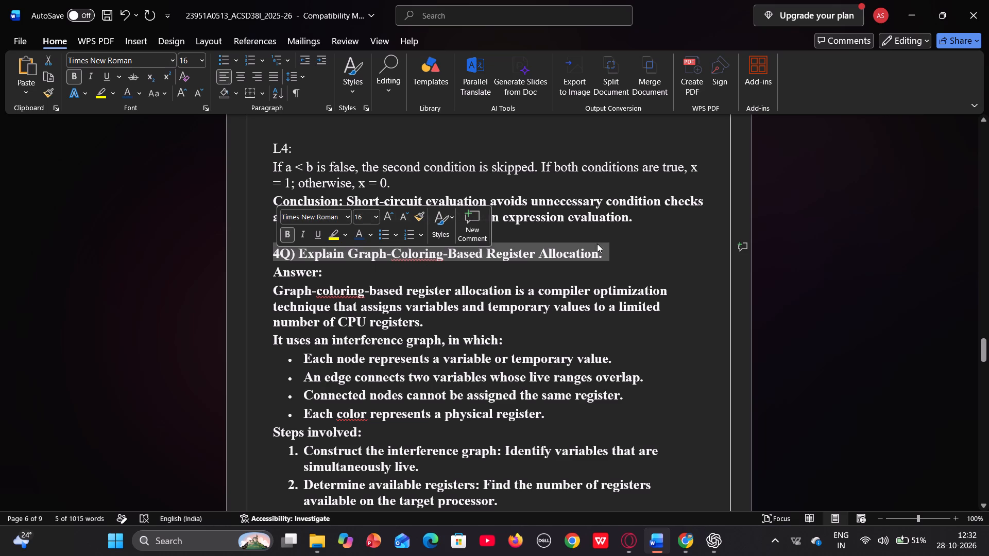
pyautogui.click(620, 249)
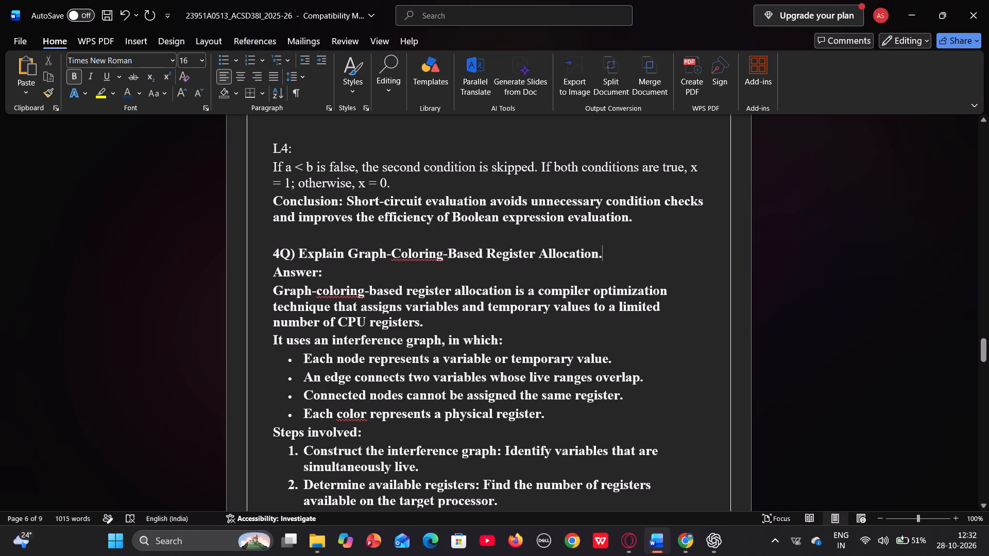
# Remove bold from the fourth answer, from "Answer:" through the last Advantages bullet, "Helps generate optimized machine code.".
pyautogui.moveTo(271, 271); pyautogui.dragTo(297, 290)
pyautogui.moveTo(297, 290); pyautogui.dragTo(444, 515)
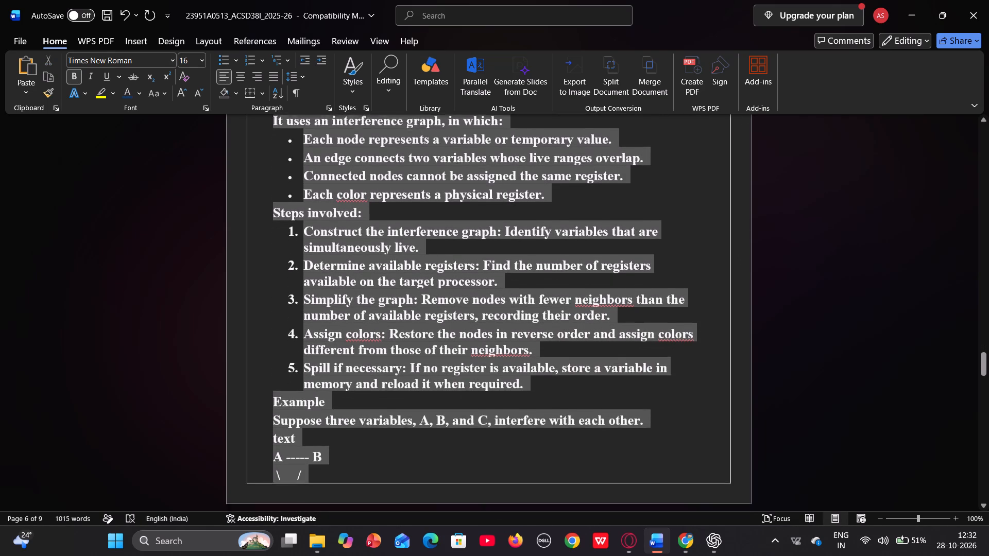
pyautogui.moveTo(444, 515); pyautogui.dragTo(442, 515)
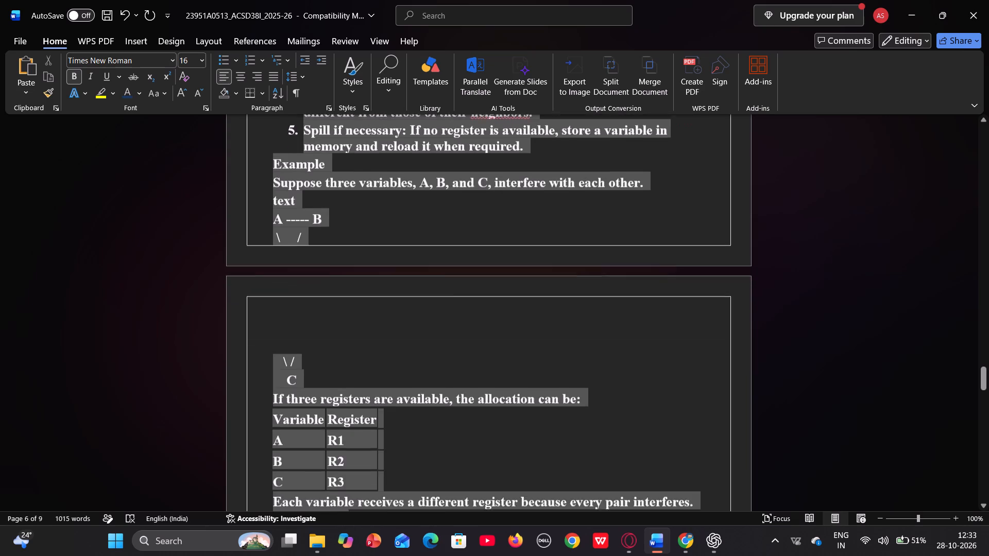
pyautogui.moveTo(442, 515); pyautogui.dragTo(456, 425)
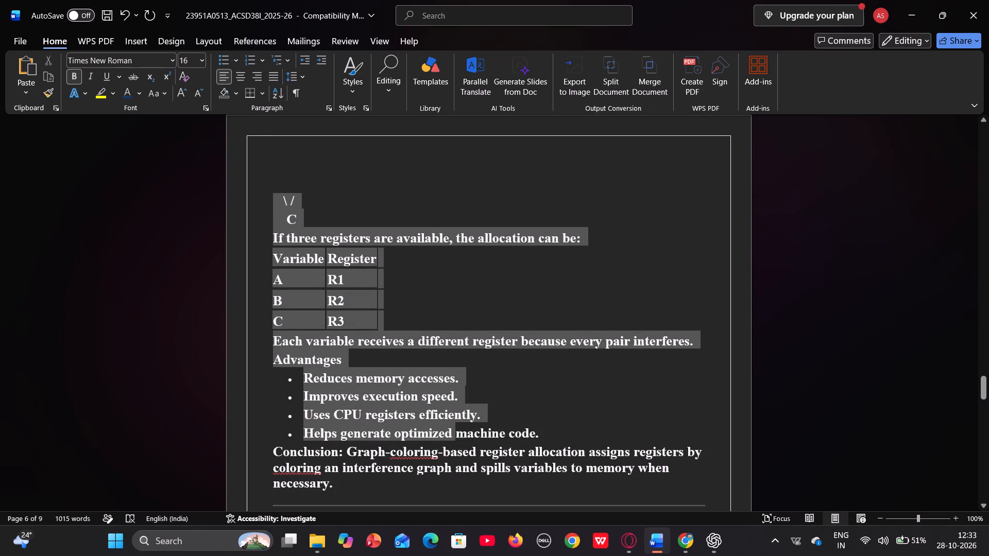
pyautogui.moveTo(456, 425); pyautogui.dragTo(542, 432)
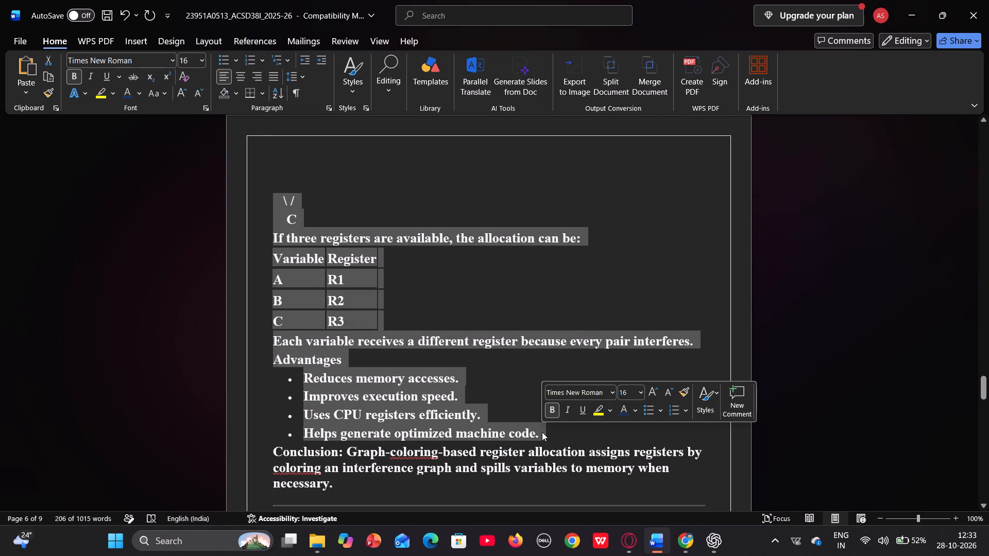
pyautogui.click(552, 413)
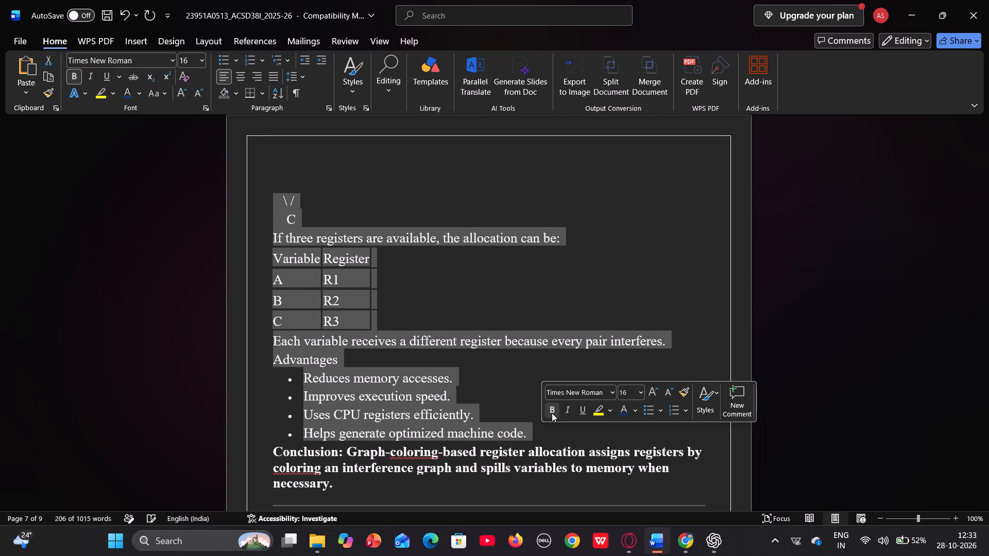
pyautogui.click(483, 366)
# Insert two blank lines before "A ----- B" in the fourth answer's example to move the whole graph onto the next page.
pyautogui.scroll(1, 483, 366)
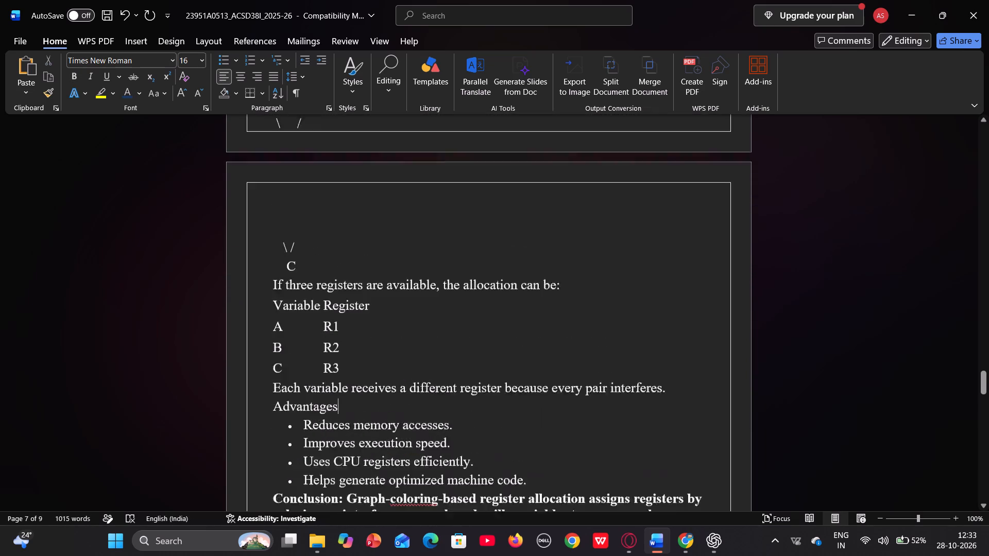
pyautogui.scroll(3, 483, 366)
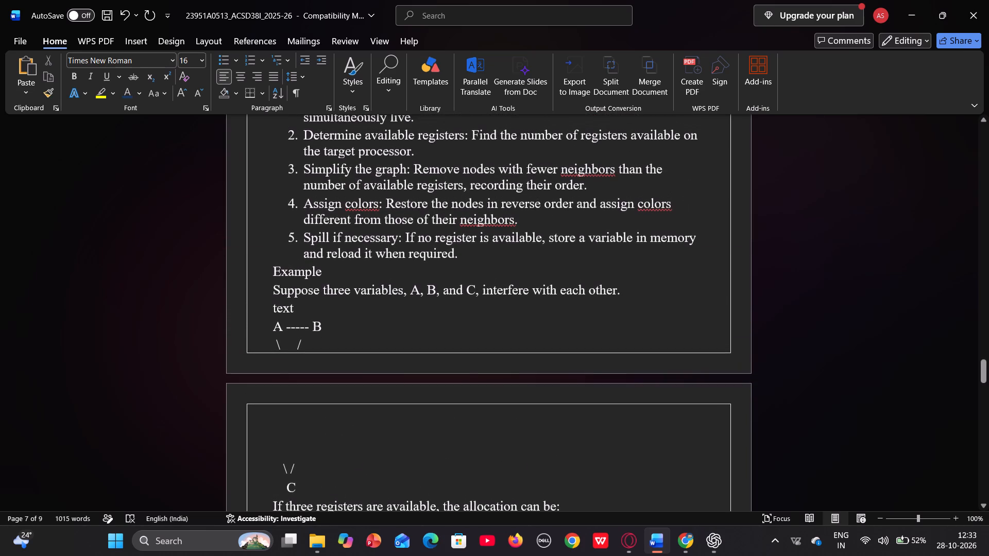
pyautogui.click(286, 325)
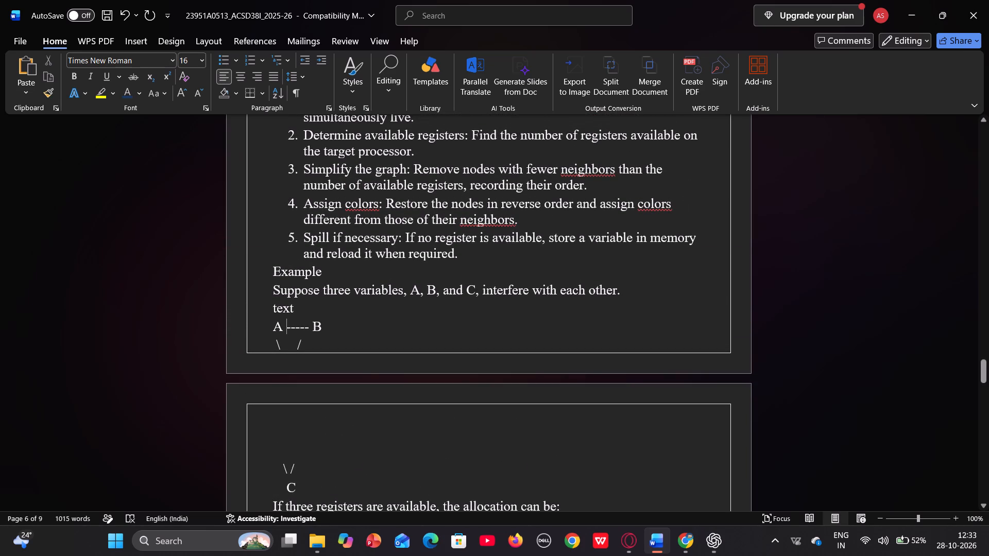
pyautogui.click(268, 329)
pyautogui.press('Return')
pyautogui.press('Return')
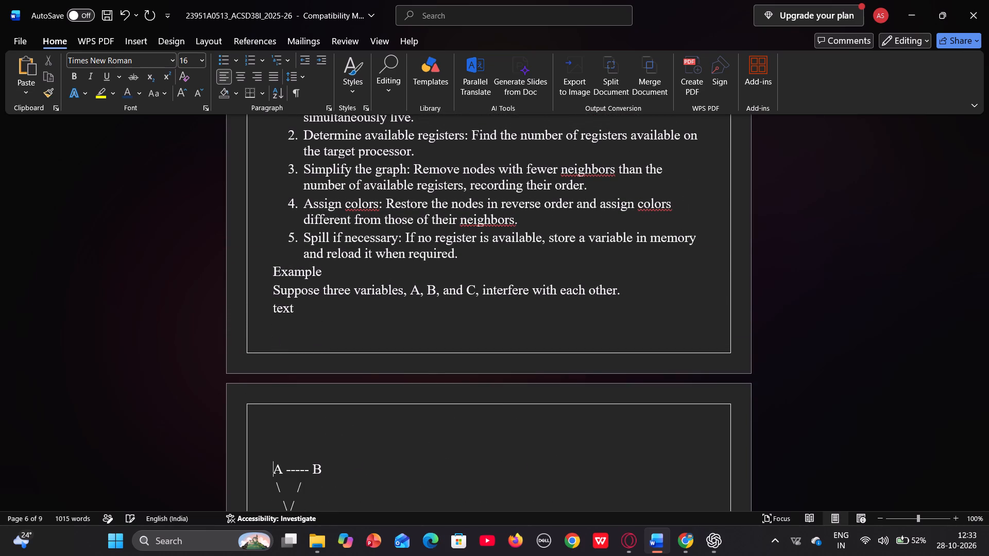
# Delete the fourth answer's entire Conclusion paragraph below the Advantages list.
pyautogui.scroll(-4, 268, 329)
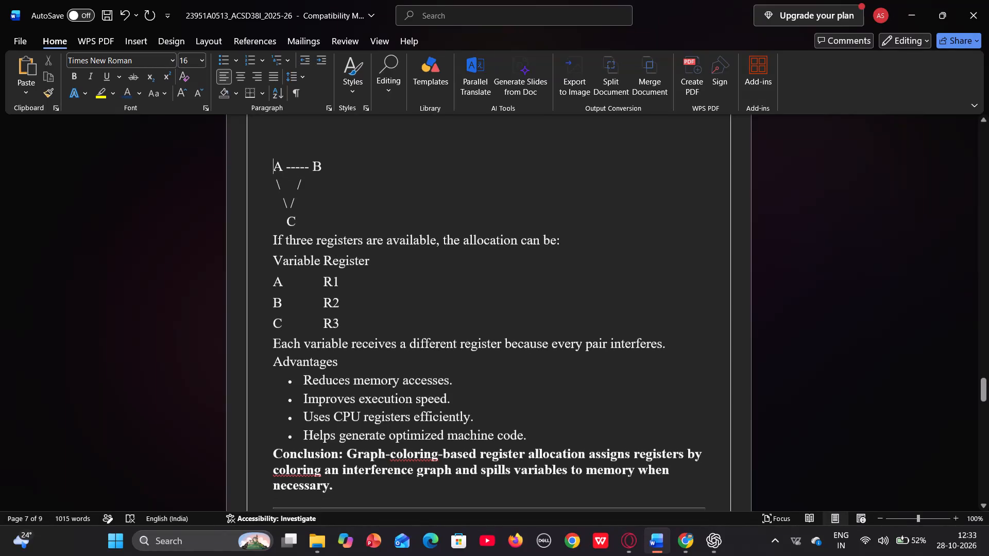
pyautogui.scroll(-1, 268, 329)
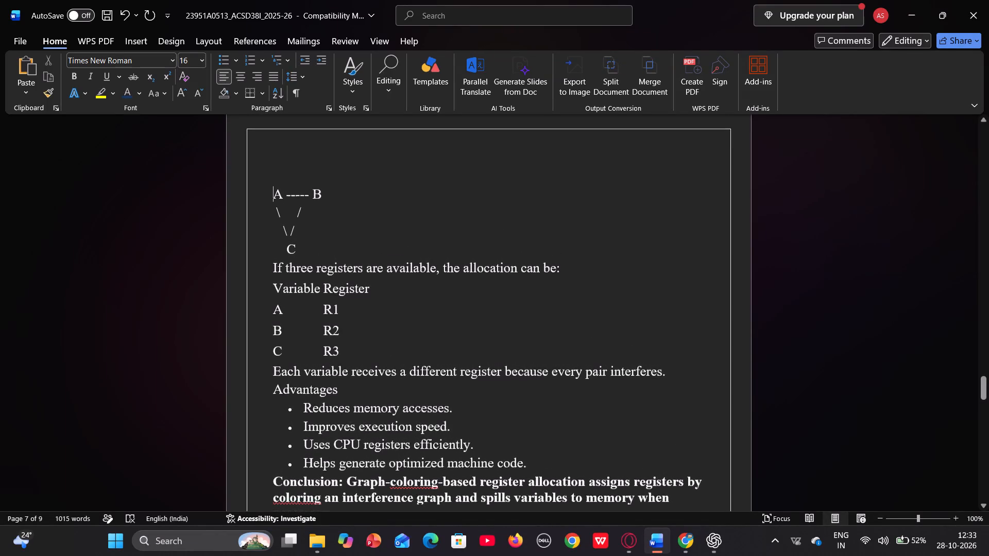
pyautogui.scroll(-1, 268, 329)
pyautogui.scroll(1, 268, 329)
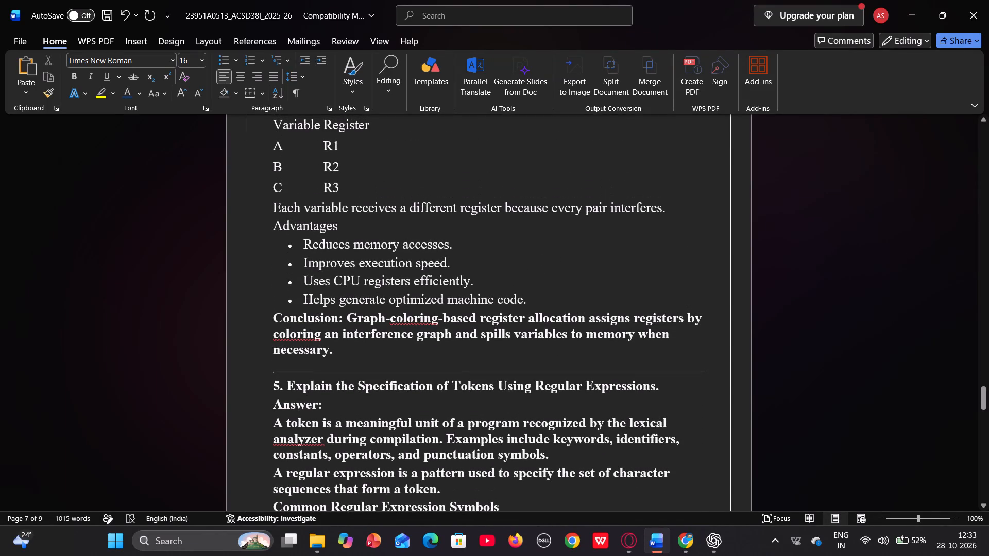
pyautogui.click(338, 352)
pyautogui.press('BackSpace')
pyautogui.press('BackSpace')
pyautogui.press('BackSpace')
pyautogui.press('BackSpace')
pyautogui.press('BackSpace')
pyautogui.press('BackSpace')
pyautogui.press('BackSpace')
pyautogui.press('BackSpace')
pyautogui.press('BackSpace')
pyautogui.press('BackSpace')
pyautogui.press('BackSpace')
pyautogui.press('BackSpace')
pyautogui.press('BackSpace')
pyautogui.press('BackSpace')
pyautogui.press('BackSpace')
pyautogui.press('BackSpace')
pyautogui.press('BackSpace')
pyautogui.press('BackSpace')
pyautogui.press('BackSpace')
pyautogui.press('BackSpace')
pyautogui.press('BackSpace')
pyautogui.press('BackSpace')
pyautogui.press('BackSpace')
pyautogui.press('BackSpace')
pyautogui.press('BackSpace')
pyautogui.press('BackSpace')
pyautogui.press('BackSpace')
pyautogui.press('BackSpace')
pyautogui.press('BackSpace')
pyautogui.press('BackSpace')
pyautogui.press('BackSpace')
pyautogui.press('BackSpace')
pyautogui.press('BackSpace')
pyautogui.press('BackSpace')
pyautogui.press('BackSpace')
pyautogui.press('BackSpace')
pyautogui.press('BackSpace')
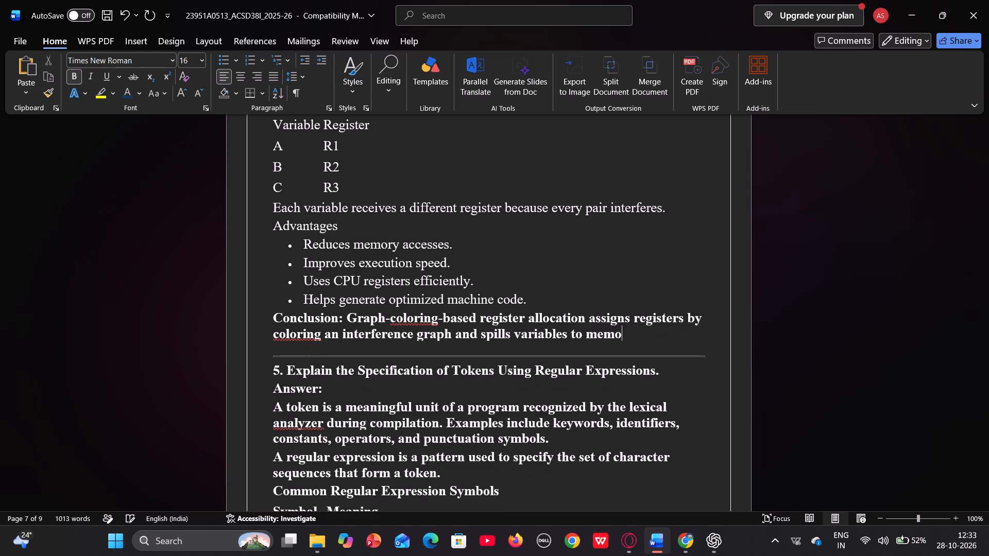
pyautogui.press('BackSpace')
pyautogui.press('BackSpace')
pyautogui.press('BackSpace')
pyautogui.press('BackSpace')
pyautogui.press('BackSpace')
pyautogui.press('BackSpace')
pyautogui.press('BackSpace')
pyautogui.press('BackSpace')
pyautogui.press('BackSpace')
pyautogui.press('BackSpace')
pyautogui.press('BackSpace')
pyautogui.press('BackSpace')
pyautogui.press('BackSpace')
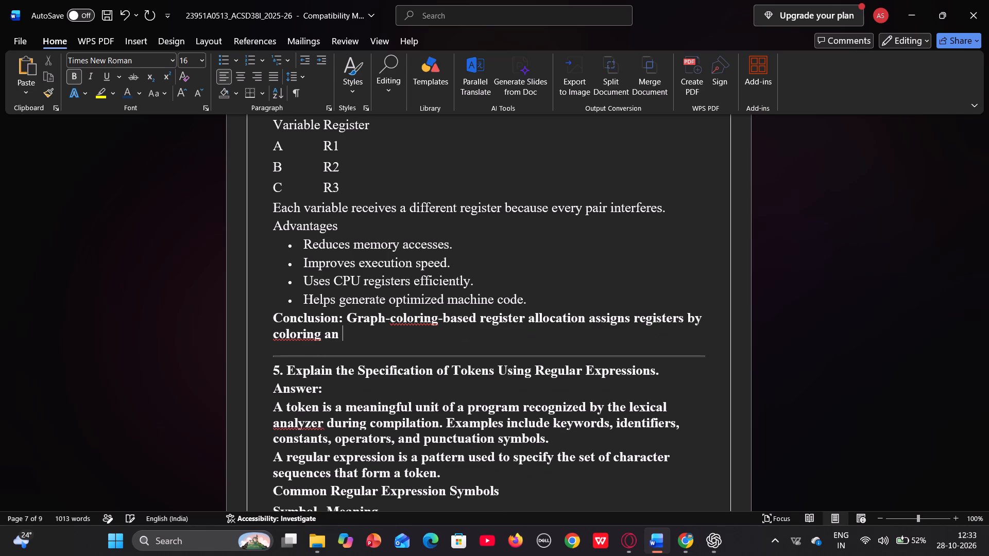
pyautogui.press('BackSpace')
pyautogui.press('BackSpace')
pyautogui.press('BackSpace')
pyautogui.press('BackSpace')
pyautogui.press('BackSpace')
pyautogui.press('BackSpace')
pyautogui.press('BackSpace')
pyautogui.press('BackSpace')
pyautogui.press('BackSpace')
pyautogui.press('BackSpace')
pyautogui.press('BackSpace')
pyautogui.press('BackSpace')
pyautogui.press('BackSpace')
pyautogui.press('BackSpace')
pyautogui.press('BackSpace')
pyautogui.press('BackSpace')
pyautogui.press('BackSpace')
pyautogui.press('BackSpace')
pyautogui.press('BackSpace')
pyautogui.press('BackSpace')
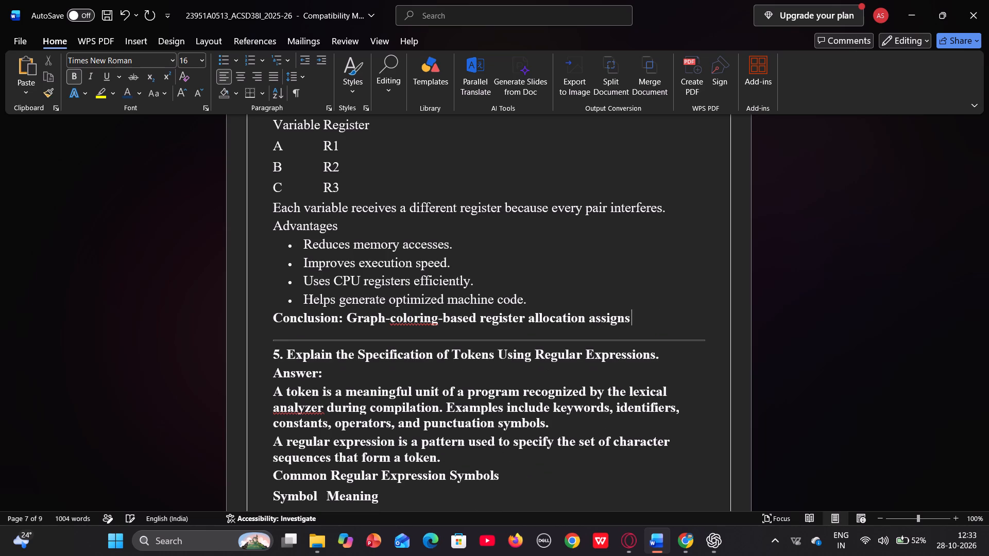
pyautogui.press('BackSpace')
pyautogui.press('BackSpace')
pyautogui.press('BackSpace')
pyautogui.press('BackSpace')
pyautogui.press('BackSpace')
pyautogui.press('BackSpace')
pyautogui.press('BackSpace')
pyautogui.press('BackSpace')
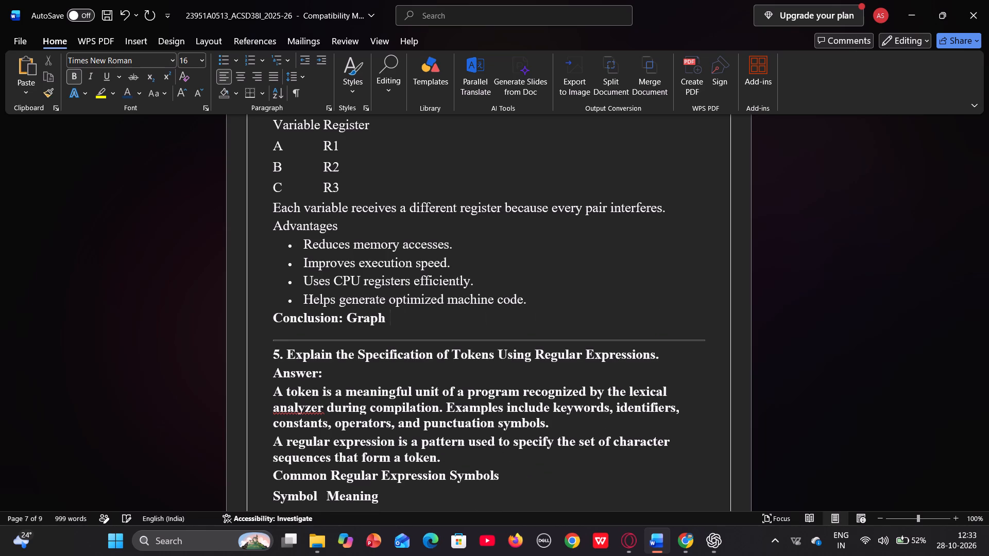
pyautogui.press('BackSpace')
pyautogui.press('BackSpace')
pyautogui.press('BackSpace')
pyautogui.press('BackSpace')
pyautogui.press('BackSpace')
pyautogui.press('BackSpace')
pyautogui.press('BackSpace')
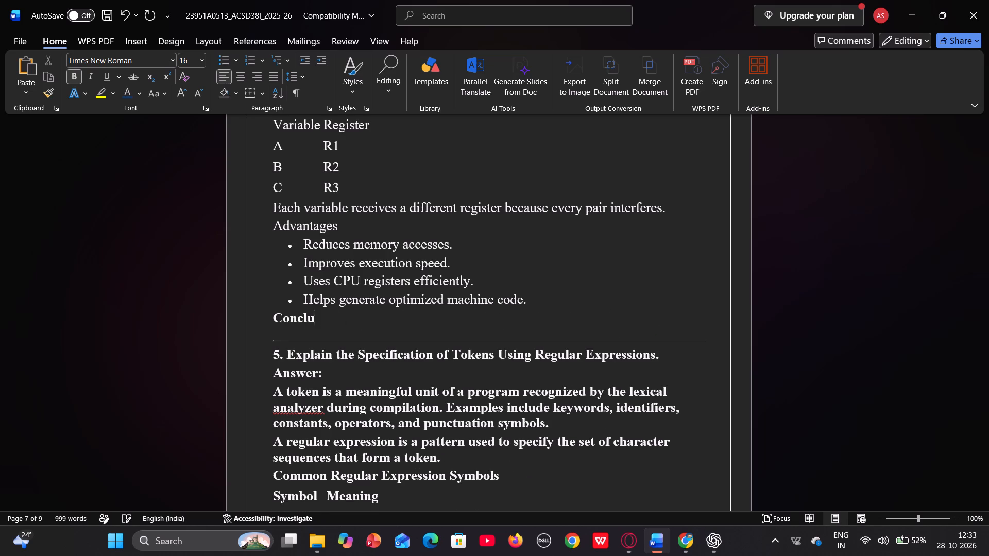
pyautogui.press('BackSpace')
pyautogui.press('BackSpace')
pyautogui.press('BackSpace')
pyautogui.press('BackSpace')
pyautogui.press('BackSpace')
pyautogui.press('BackSpace')
# Delete the horizontal divider line above the fifth question's heading on the specification of tokens.
pyautogui.click(707, 344)
pyautogui.click(715, 338)
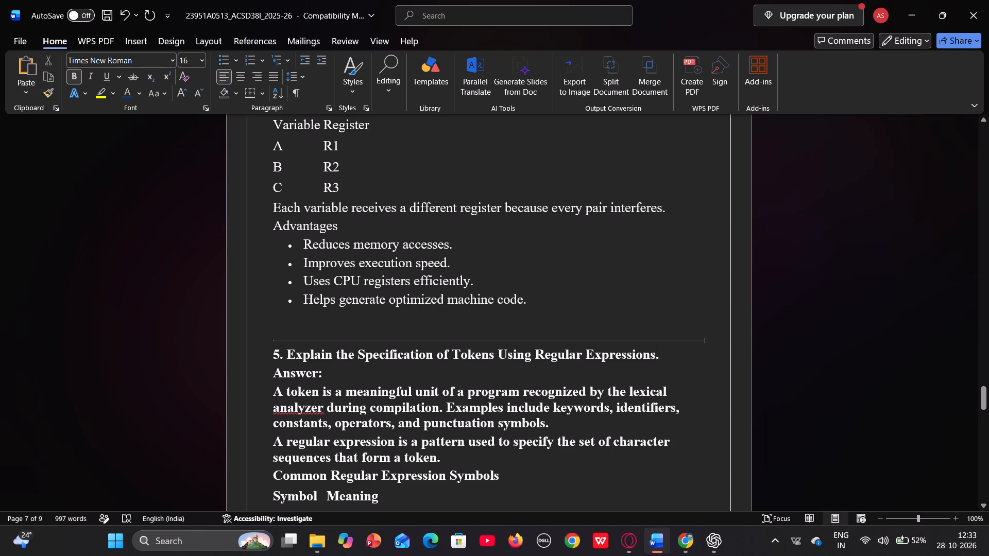
pyautogui.press('BackSpace')
pyautogui.press('BackSpace')
pyautogui.press('BackSpace')
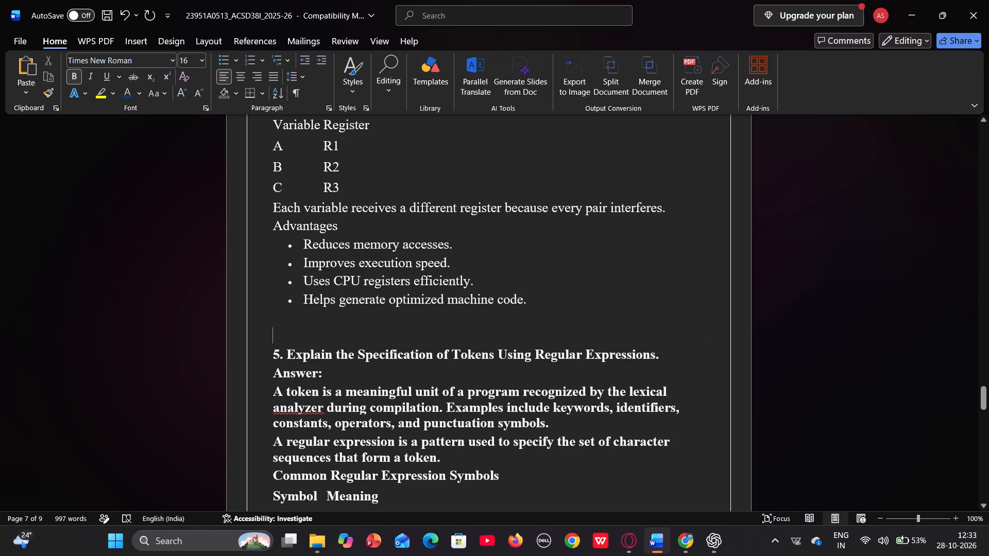
# Review the report from the fifth question's section back to the cover page, checking the spacing between answers.
pyautogui.scroll(5, 478, 321)
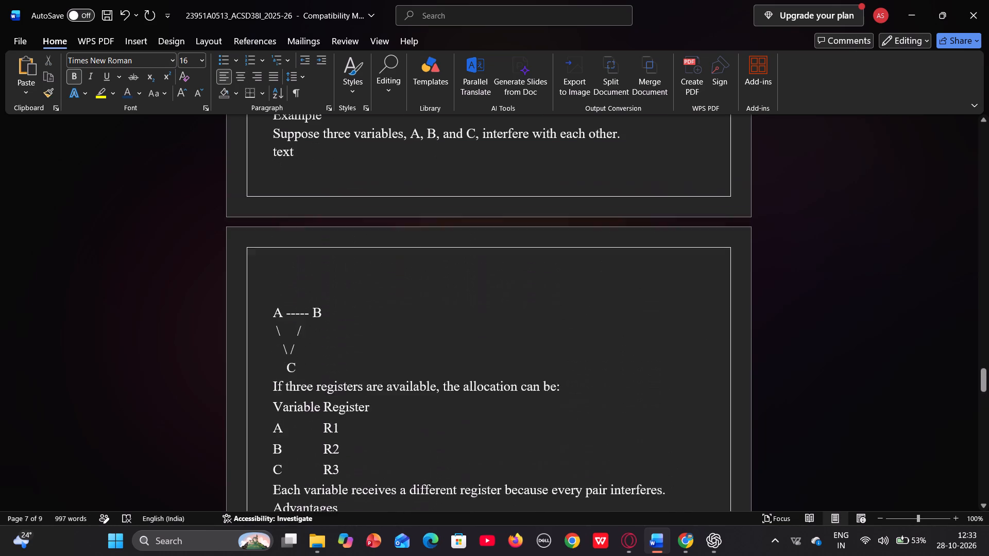
pyautogui.scroll(5, 478, 321)
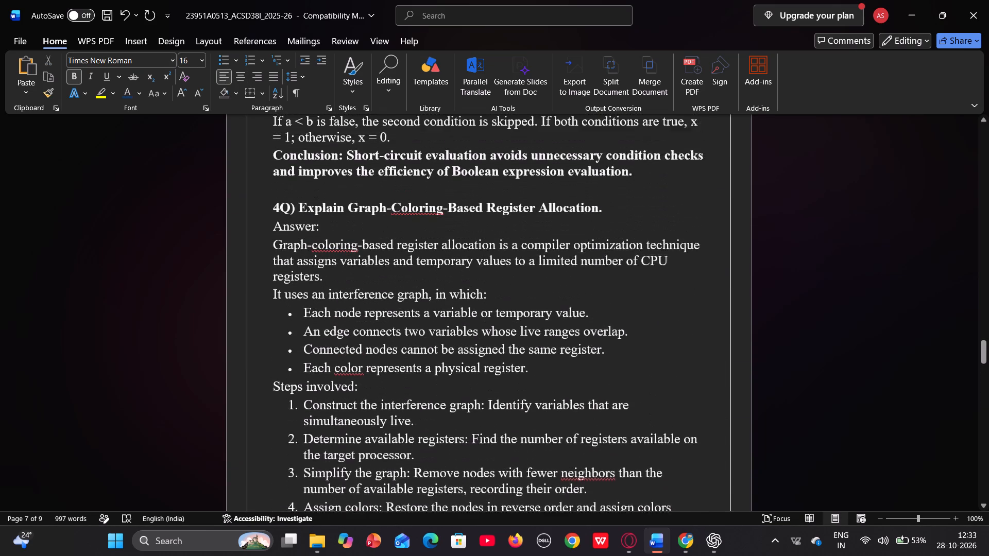
pyautogui.scroll(1, 478, 321)
pyautogui.scroll(-4, 478, 321)
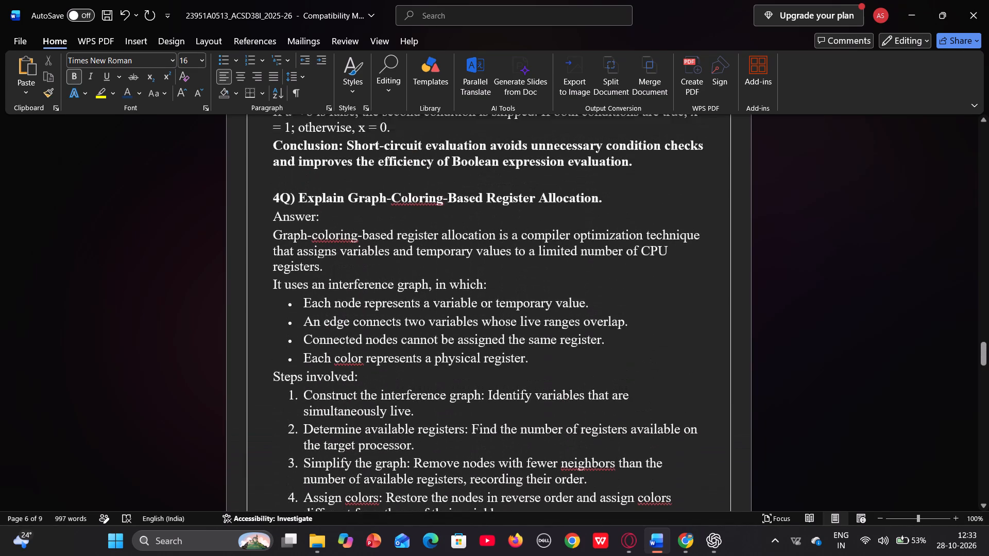
pyautogui.scroll(-8, 478, 321)
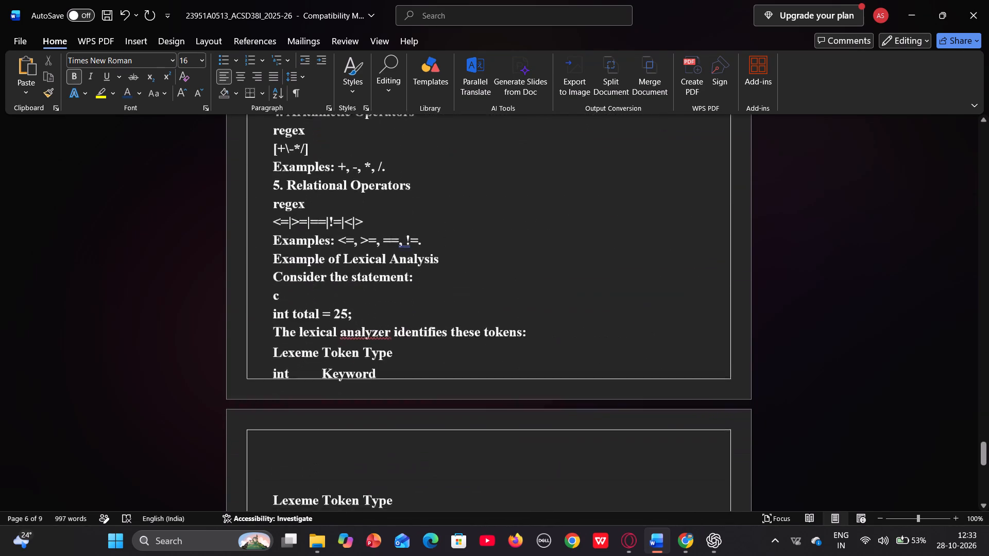
pyautogui.scroll(1, 478, 321)
pyautogui.scroll(-1, 478, 321)
pyautogui.scroll(2, 478, 321)
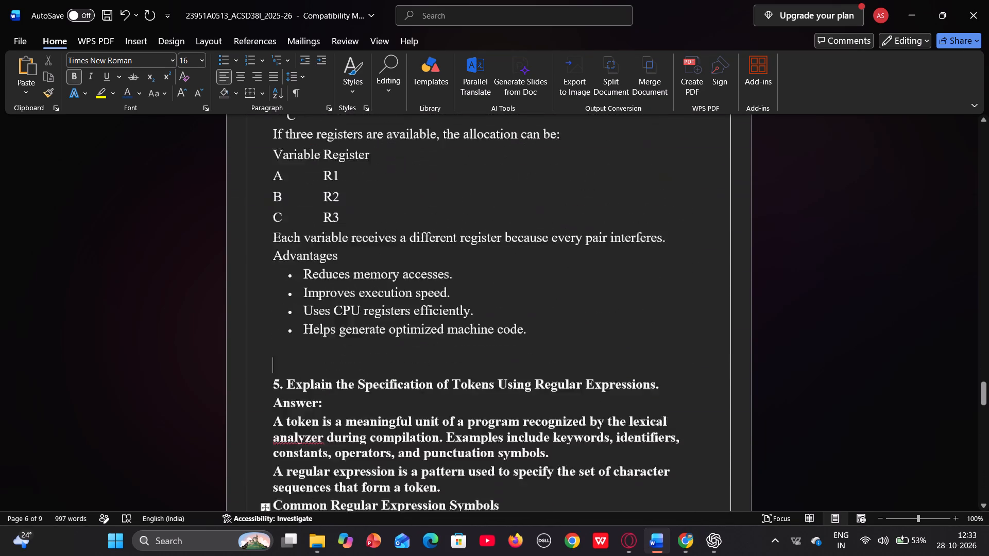
pyautogui.scroll(6, 478, 321)
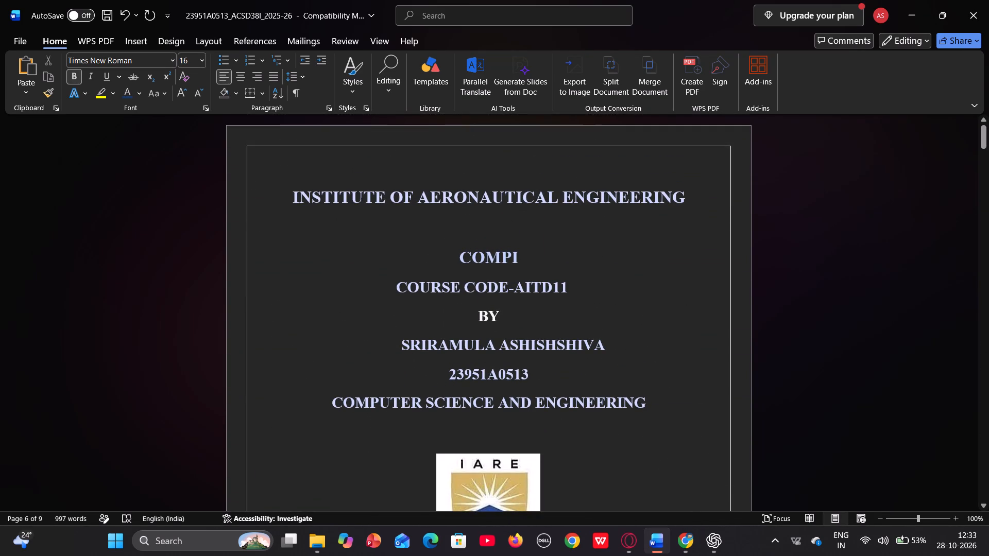
# Insert a blank line after the first answer's Conclusion paragraph, above the 2Q) heading on parse trees.
pyautogui.scroll(-5, 451, 299)
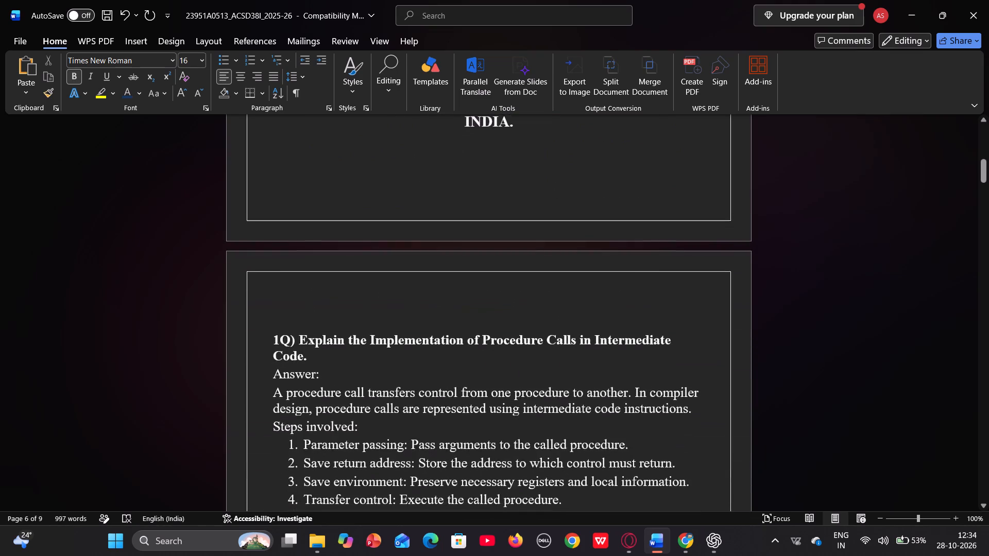
pyautogui.scroll(-1, 451, 299)
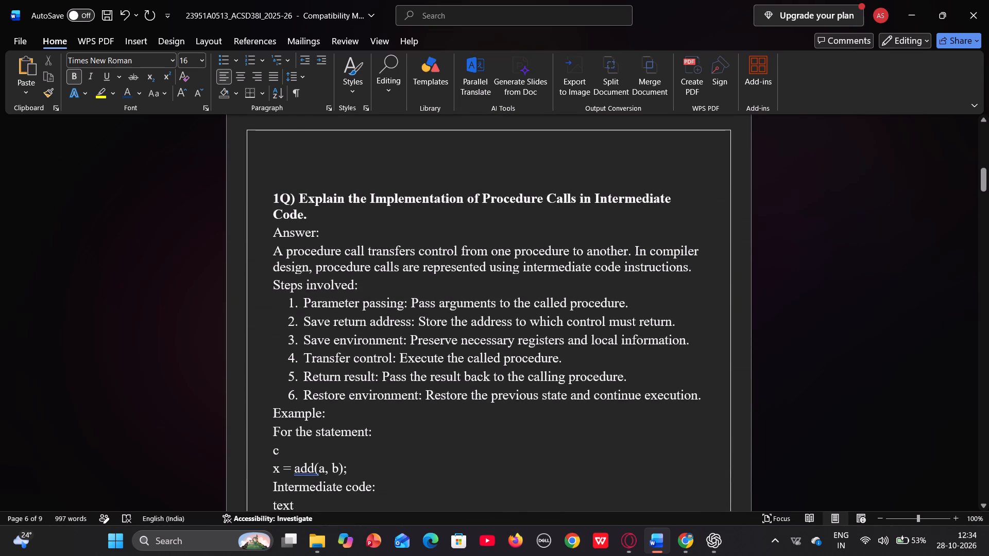
pyautogui.scroll(-5, 308, 239)
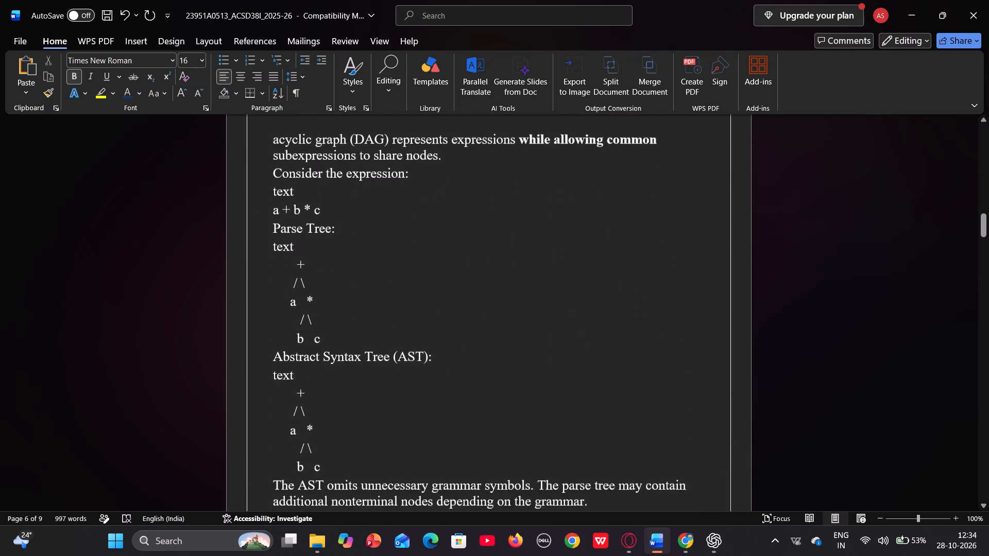
pyautogui.scroll(-1, 308, 239)
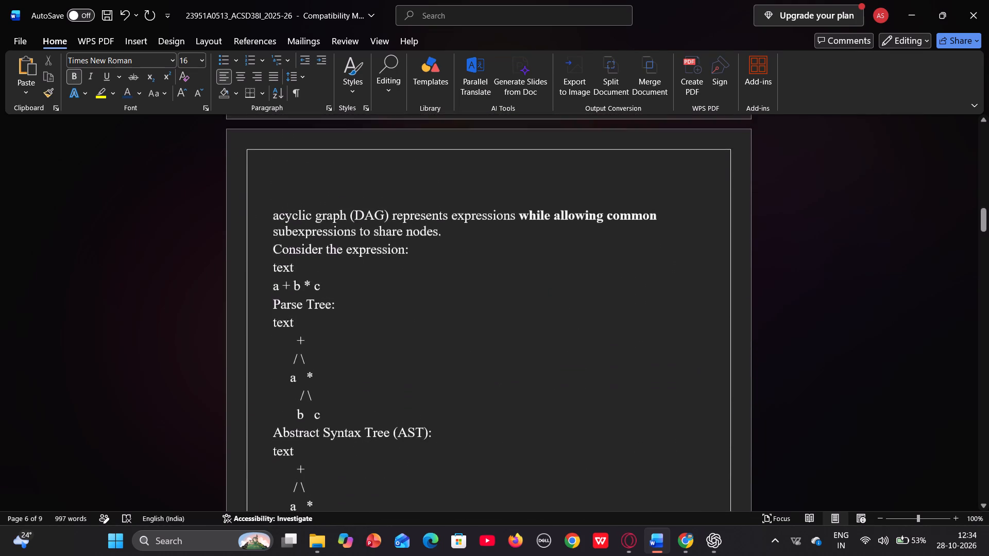
pyautogui.scroll(2, 308, 239)
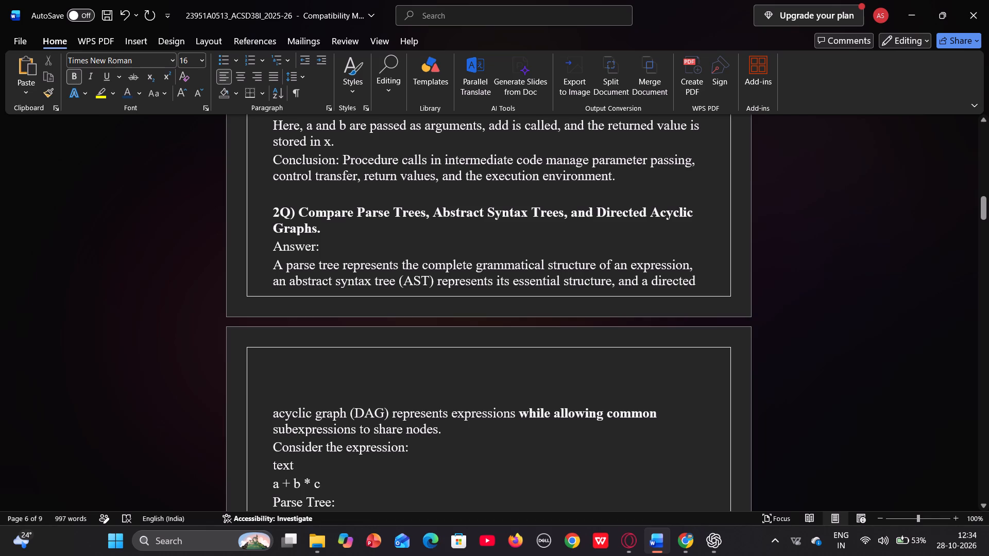
pyautogui.click(622, 175)
pyautogui.press('Return')
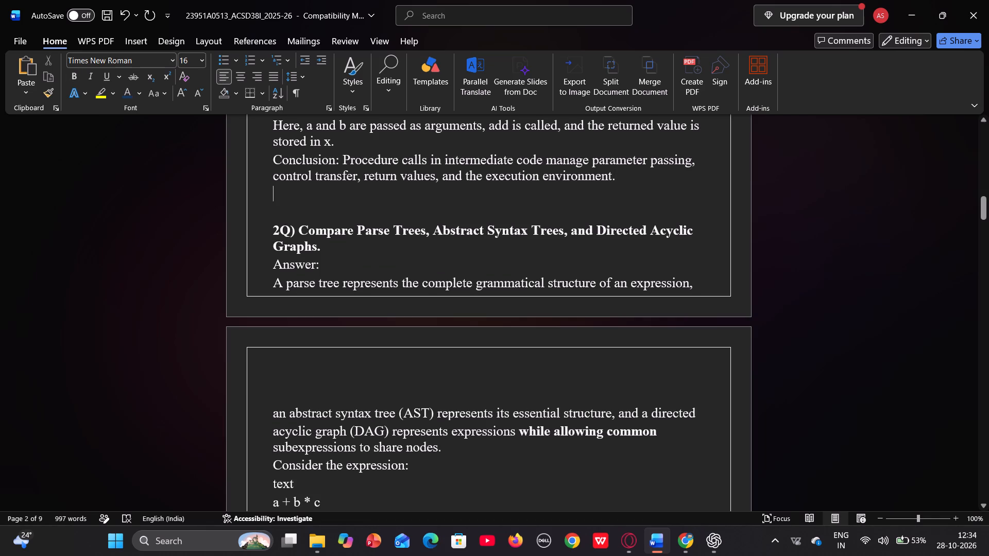
# Insert a blank line between the comparison table and the 3Q) heading on Boolean expressions.
pyautogui.scroll(-6, 627, 250)
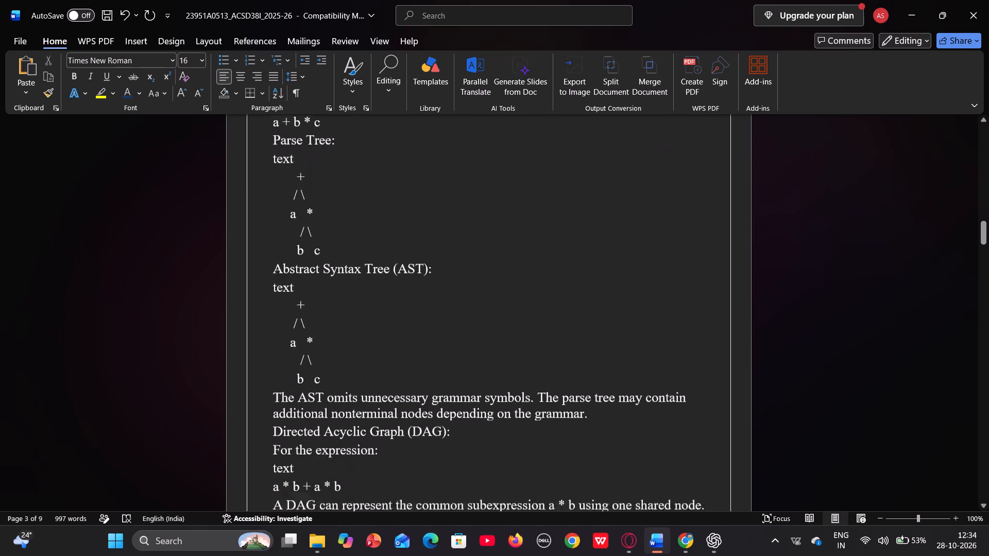
pyautogui.scroll(-1, 627, 250)
pyautogui.scroll(-2, 509, 299)
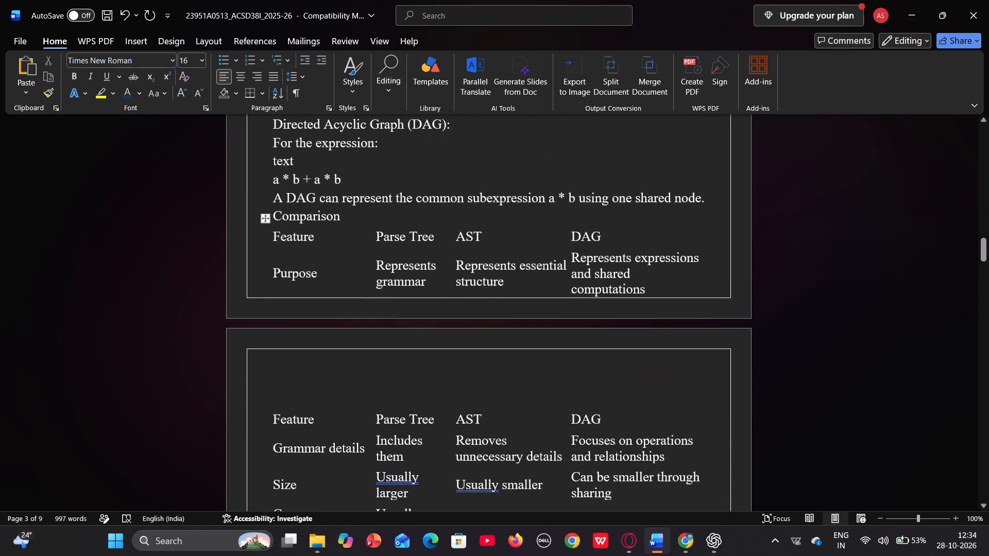
pyautogui.scroll(-5, 509, 299)
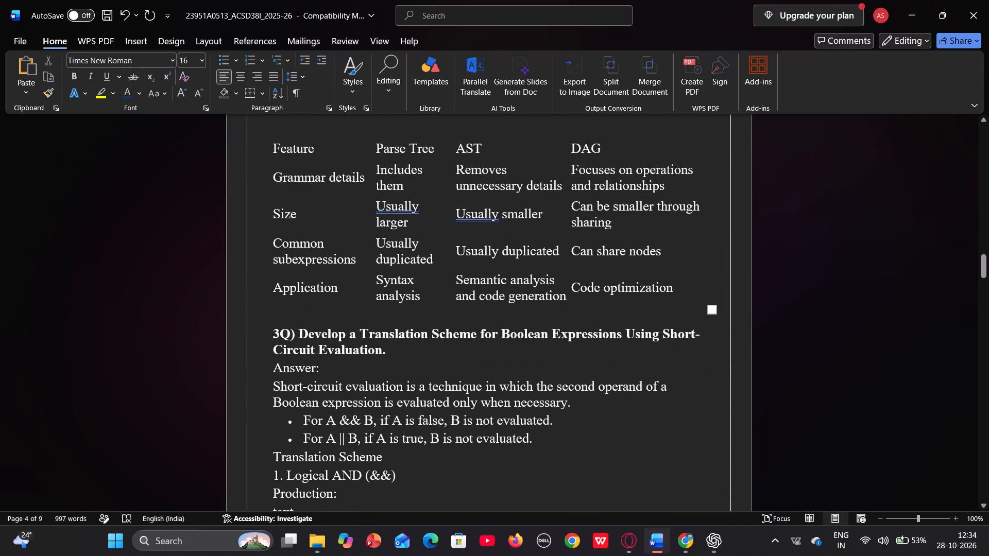
pyautogui.click(272, 327)
pyautogui.press('Return')
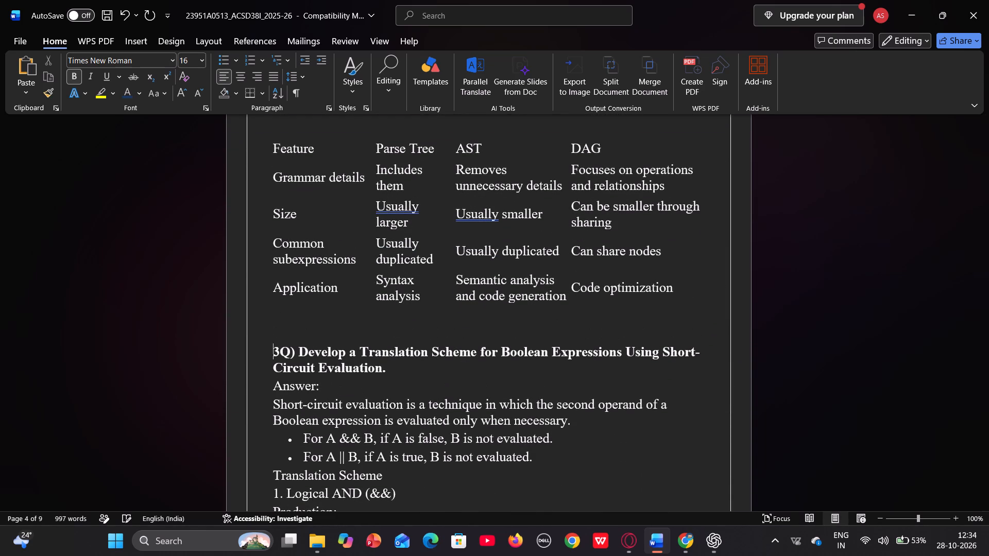
# Insert a blank line above the 4Q) heading on graph-coloring-based register allocation.
pyautogui.scroll(-3, 326, 311)
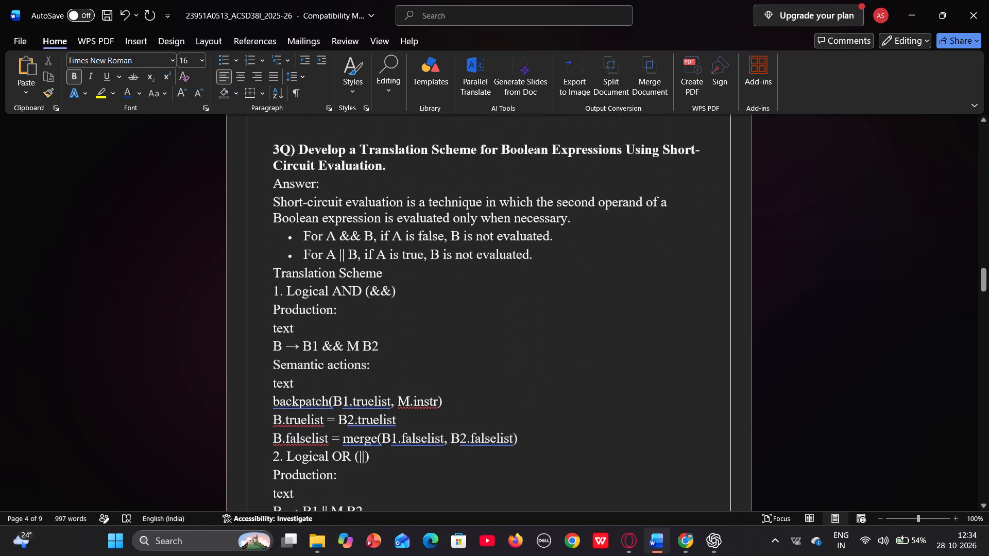
pyautogui.scroll(-2, 326, 311)
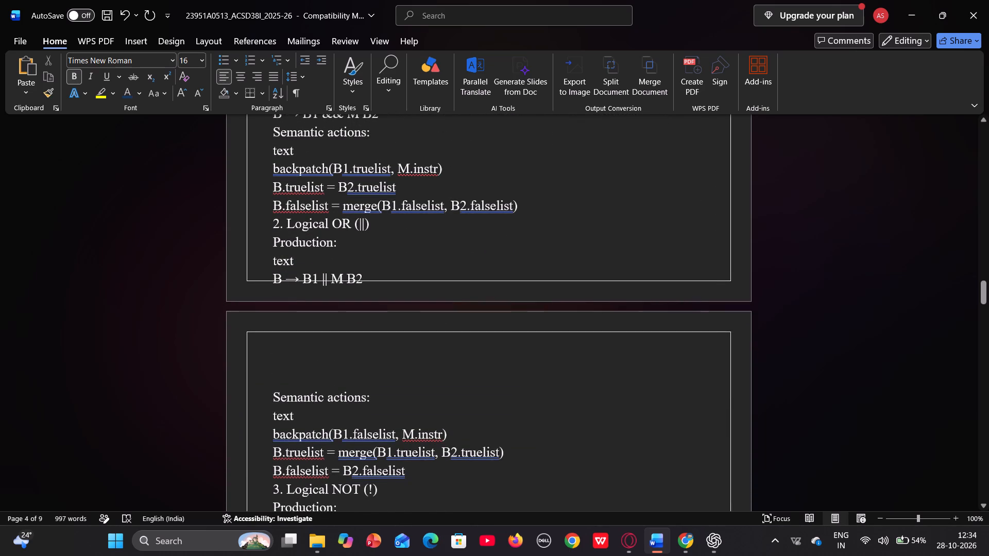
pyautogui.scroll(-2, 326, 311)
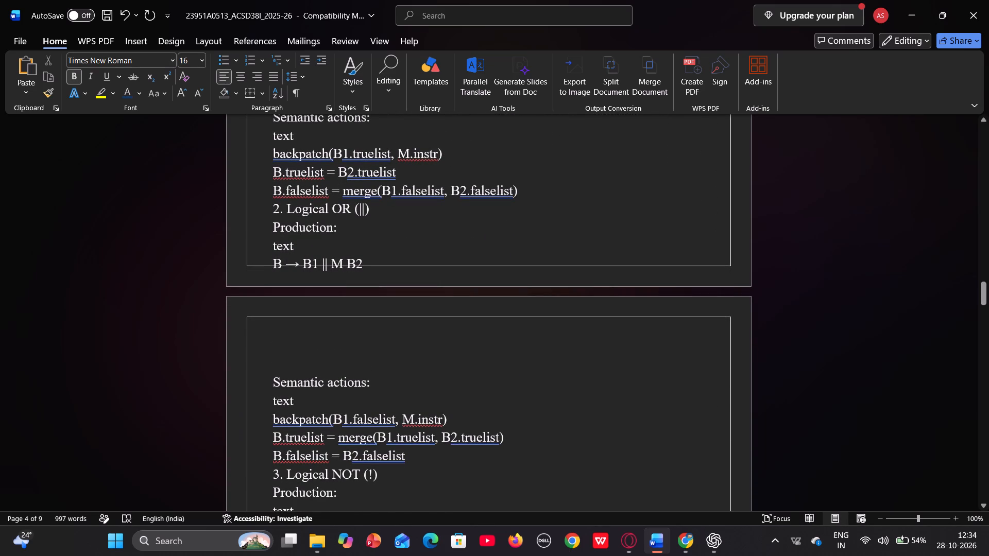
pyautogui.scroll(-2, 271, 255)
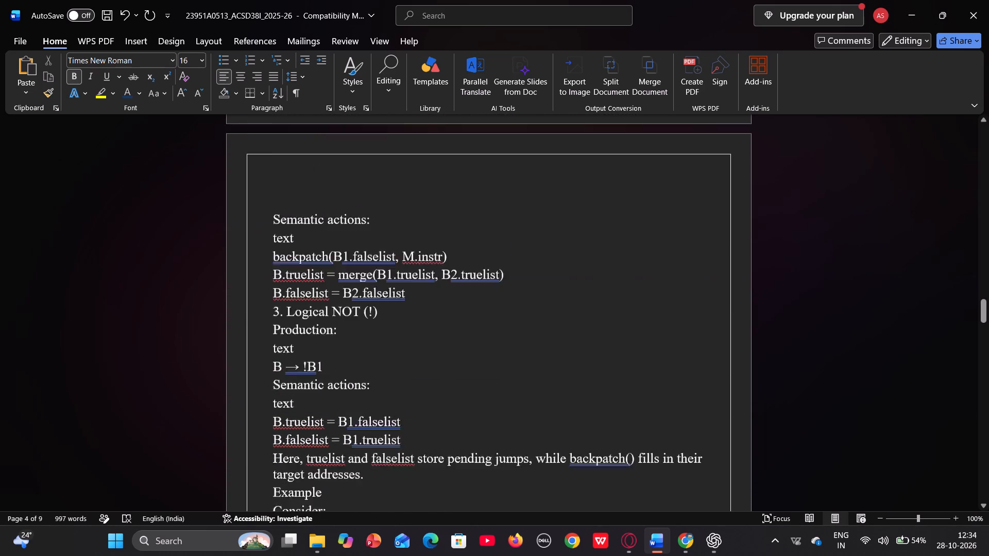
pyautogui.scroll(-5, 271, 255)
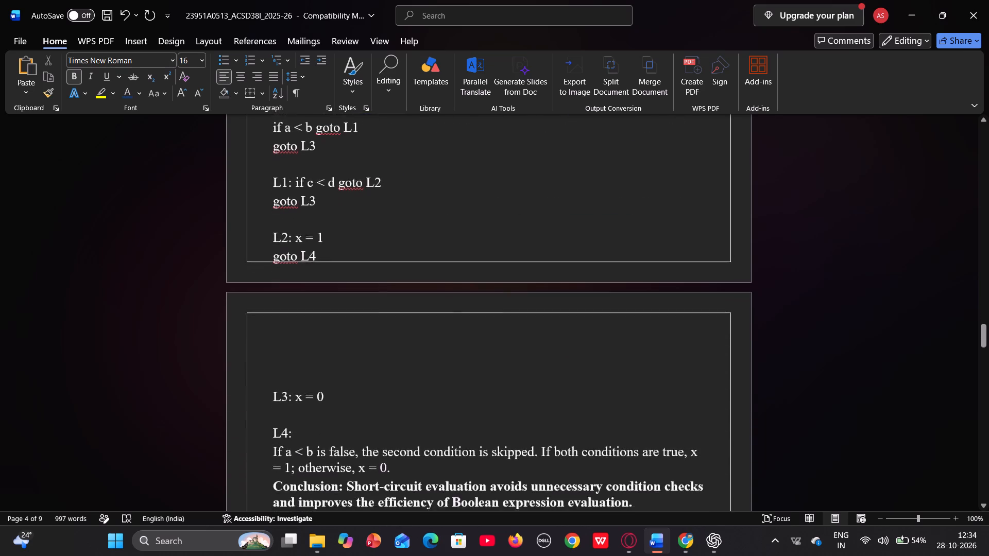
pyautogui.scroll(-2, 271, 255)
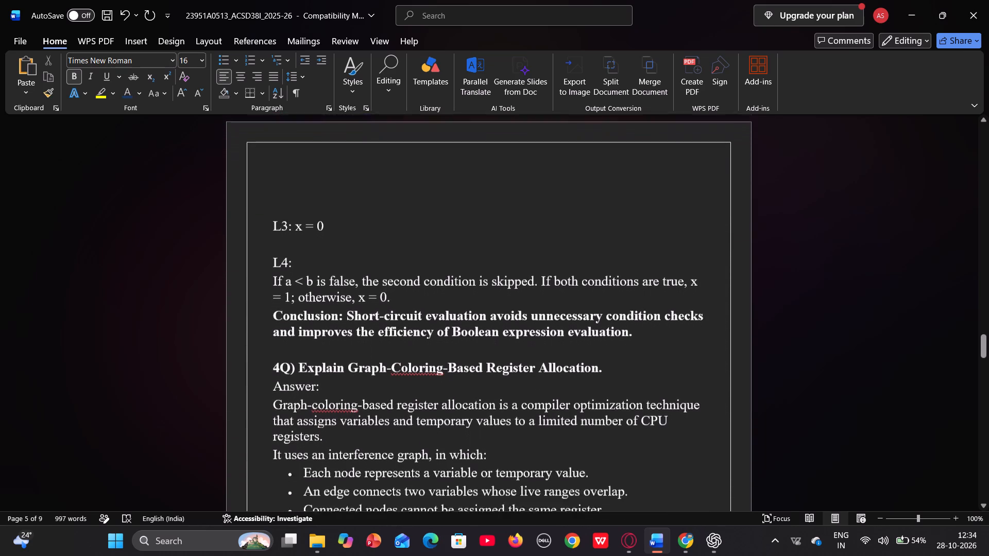
pyautogui.scroll(-2, 271, 255)
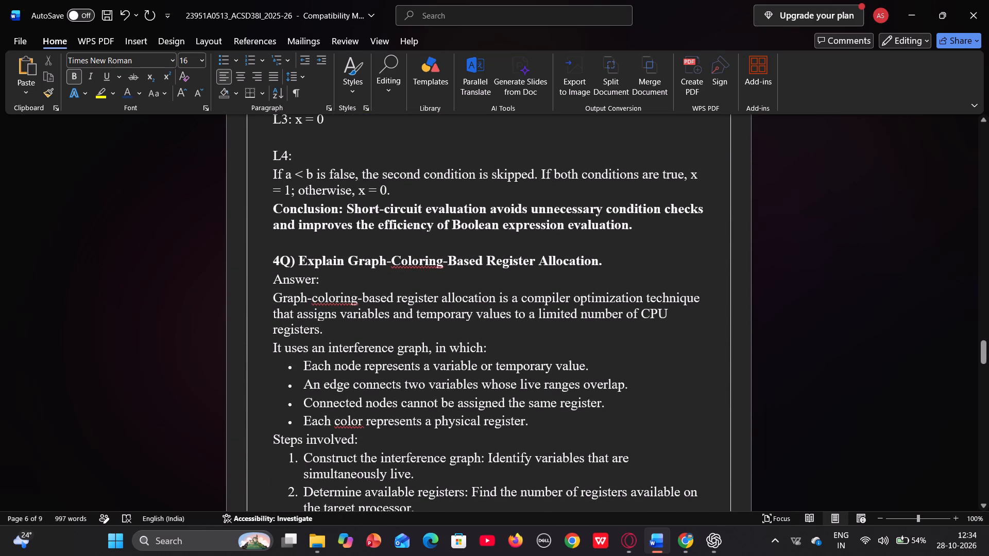
pyautogui.click(271, 260)
pyautogui.press('Return')
# Delete the blank lines and the stray word "text" above the "A ----- B" graph in the fourth answer's example.
pyautogui.scroll(-4, 271, 260)
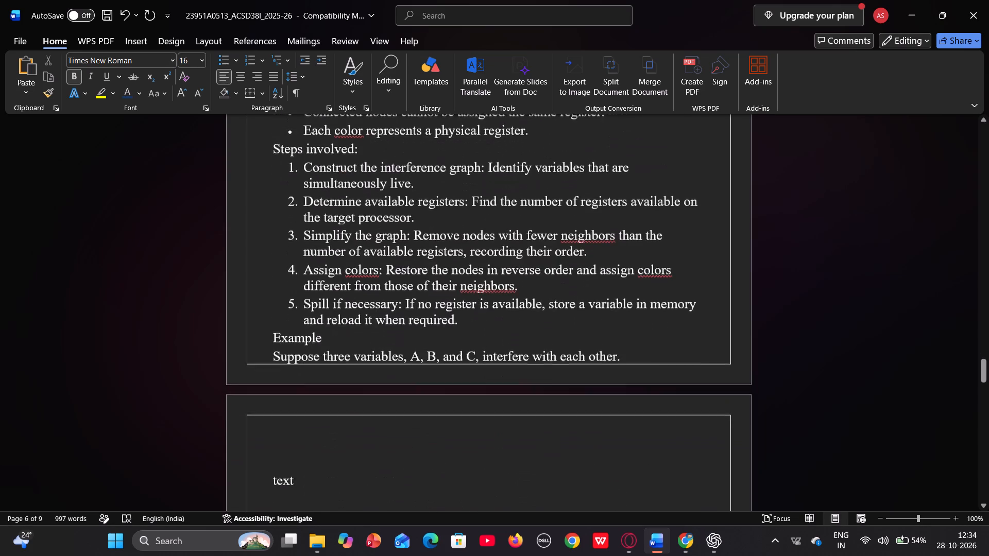
pyautogui.scroll(-3, 271, 260)
pyautogui.scroll(2, 271, 260)
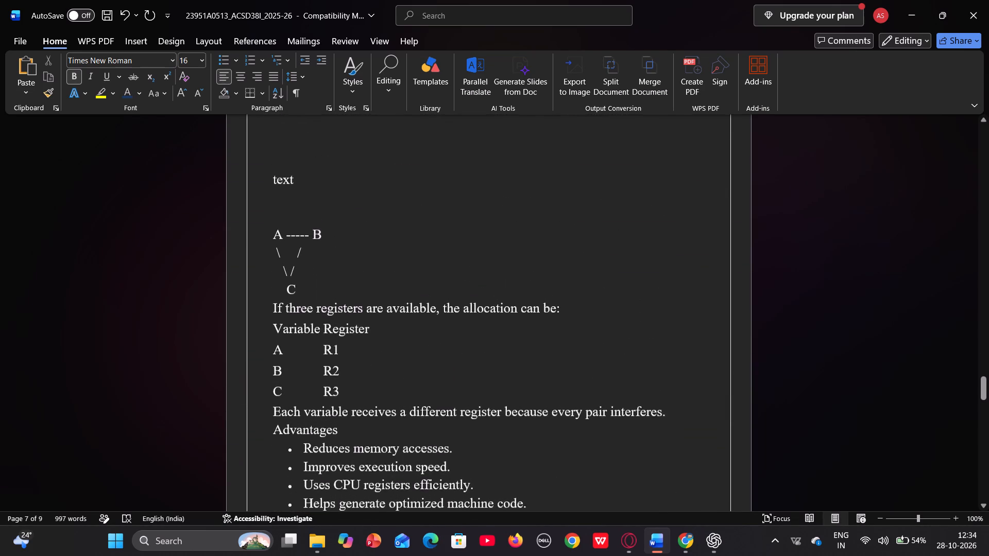
pyautogui.scroll(3, 271, 260)
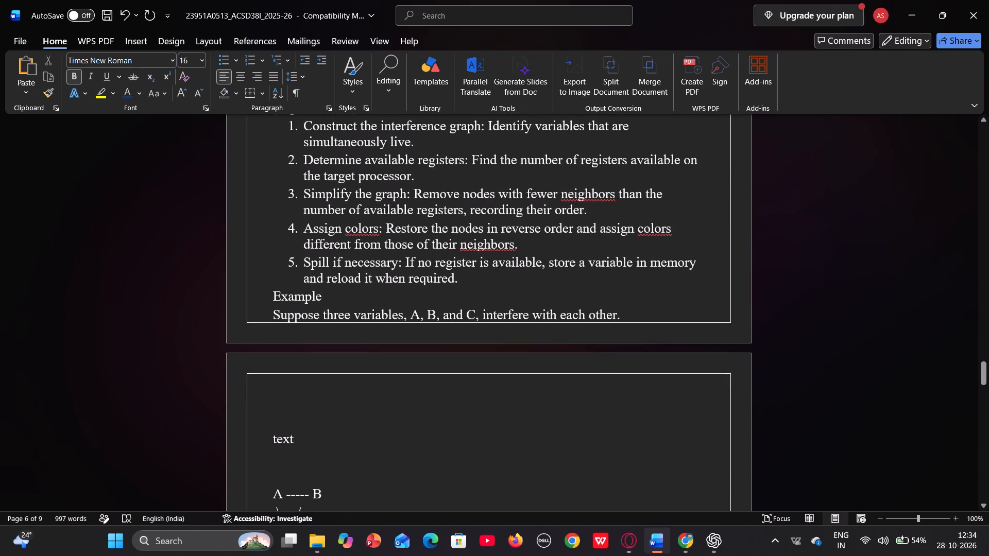
pyautogui.click(275, 491)
pyautogui.press('BackSpace')
pyautogui.press('BackSpace')
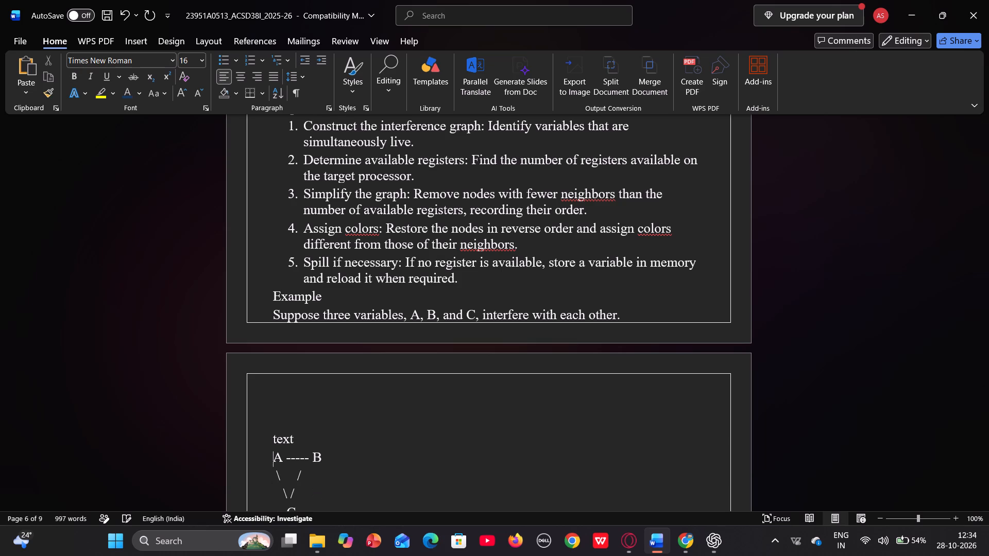
pyautogui.press('BackSpace')
pyautogui.press('BackSpace')
pyautogui.press('BackSpace')
pyautogui.press('BackSpace')
pyautogui.press('BackSpace')
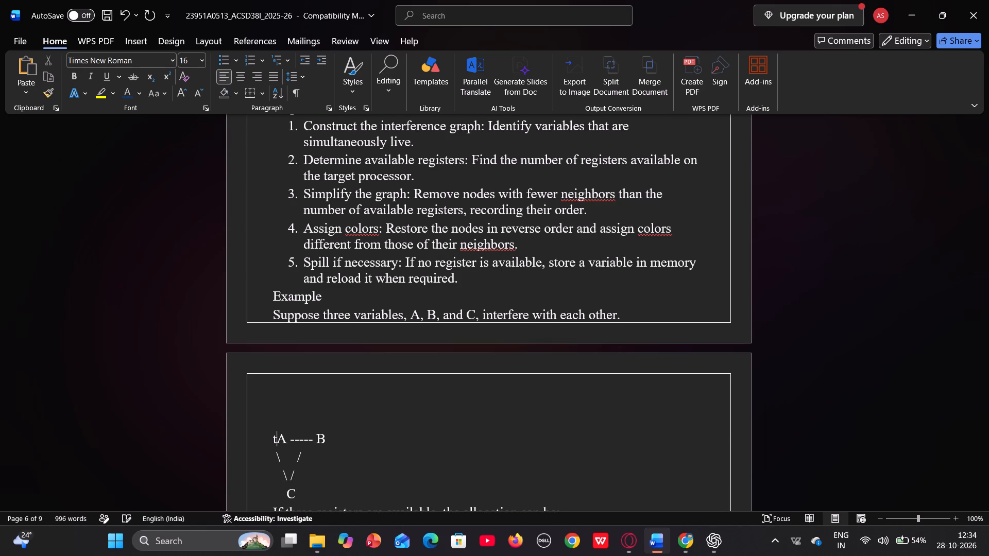
pyautogui.press('BackSpace')
pyautogui.press('BackSpace')
# Change the fifth question's number from "5." to "5Q)" in the heading on specification of tokens using regular expressions.
pyautogui.scroll(-5, 275, 491)
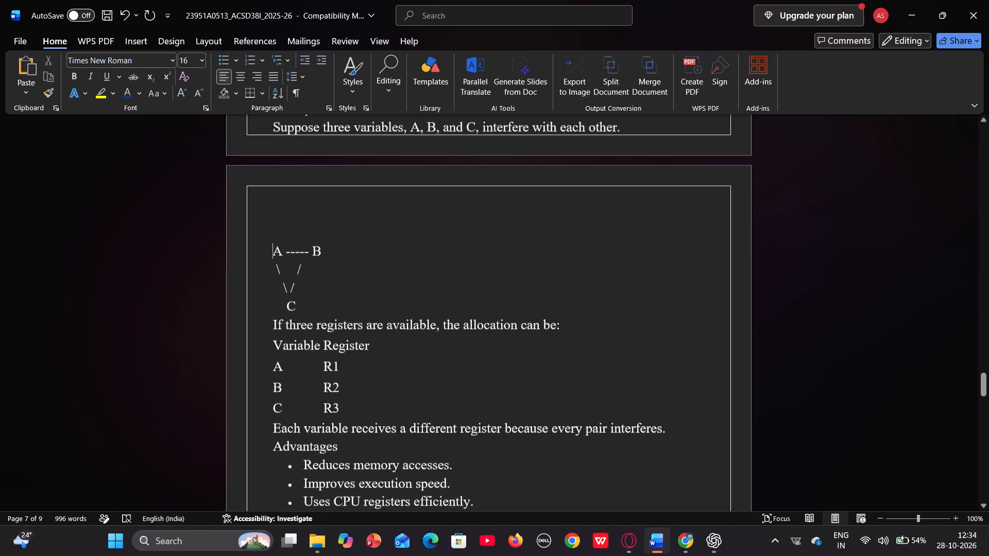
pyautogui.scroll(-3, 275, 491)
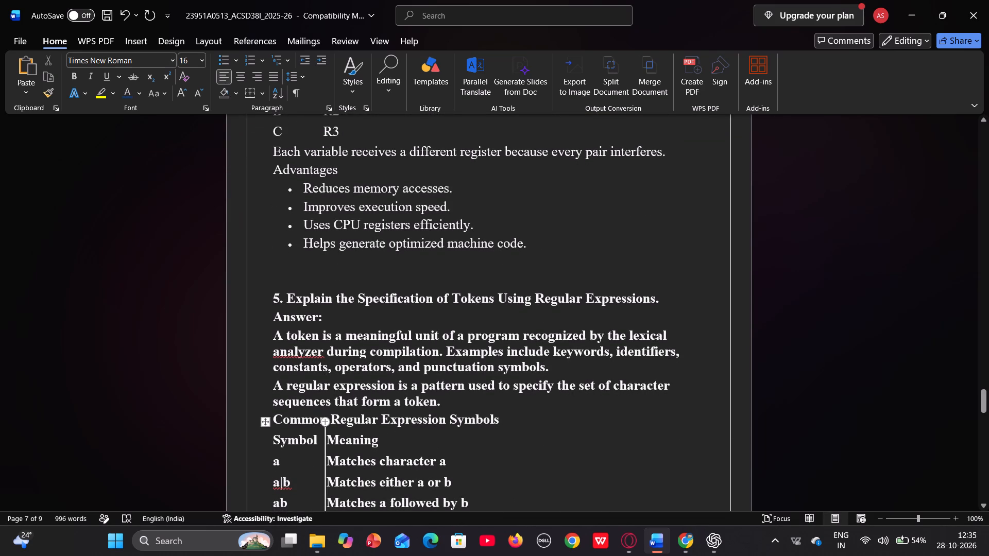
pyautogui.scroll(-1, 347, 386)
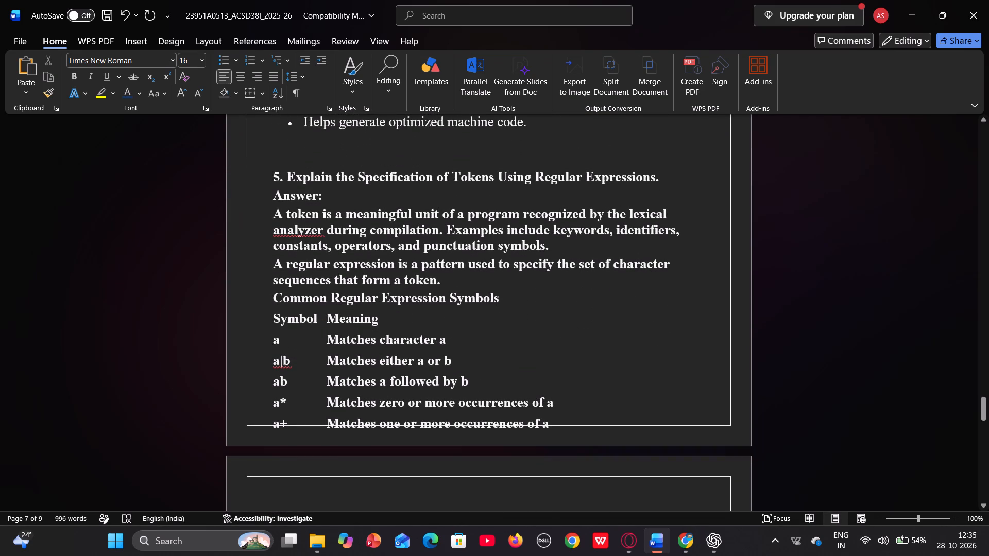
pyautogui.click(282, 180)
pyautogui.press('BackSpace')
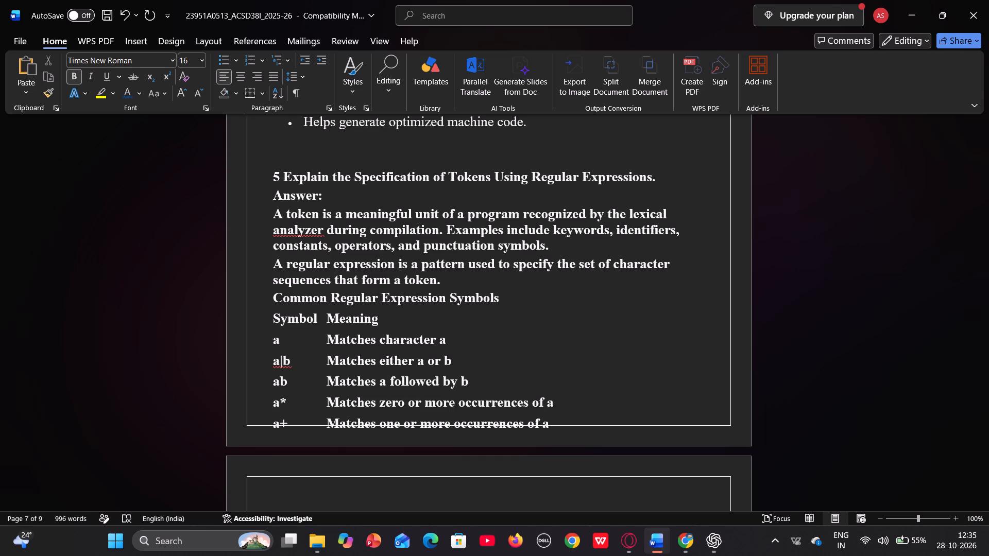
pyautogui.hotkey('shift', 'q')
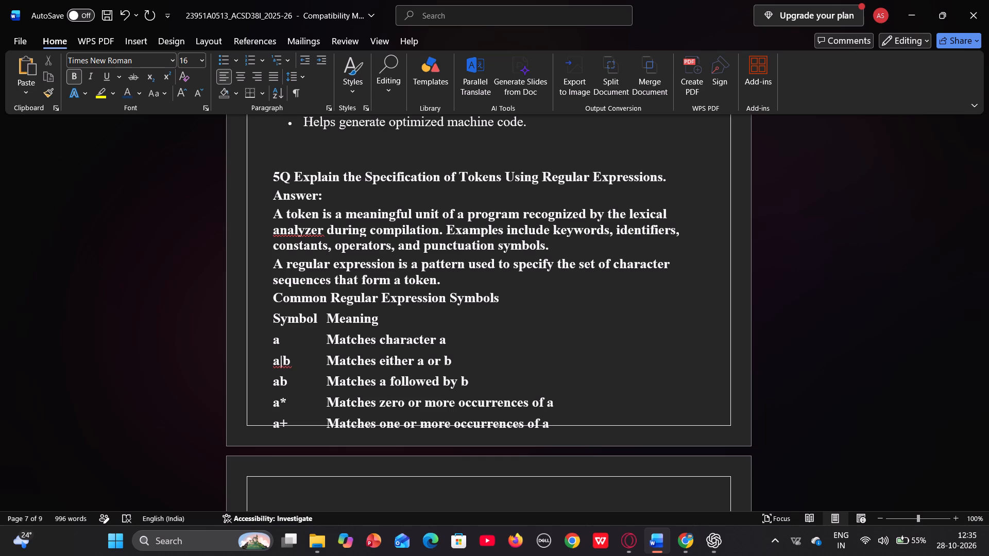
pyautogui.hotkey('shift', ')')
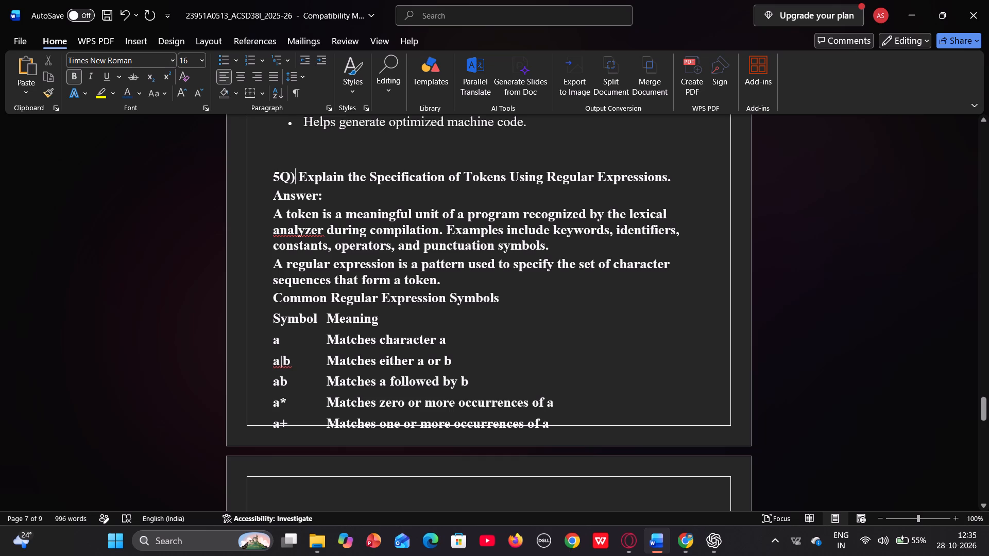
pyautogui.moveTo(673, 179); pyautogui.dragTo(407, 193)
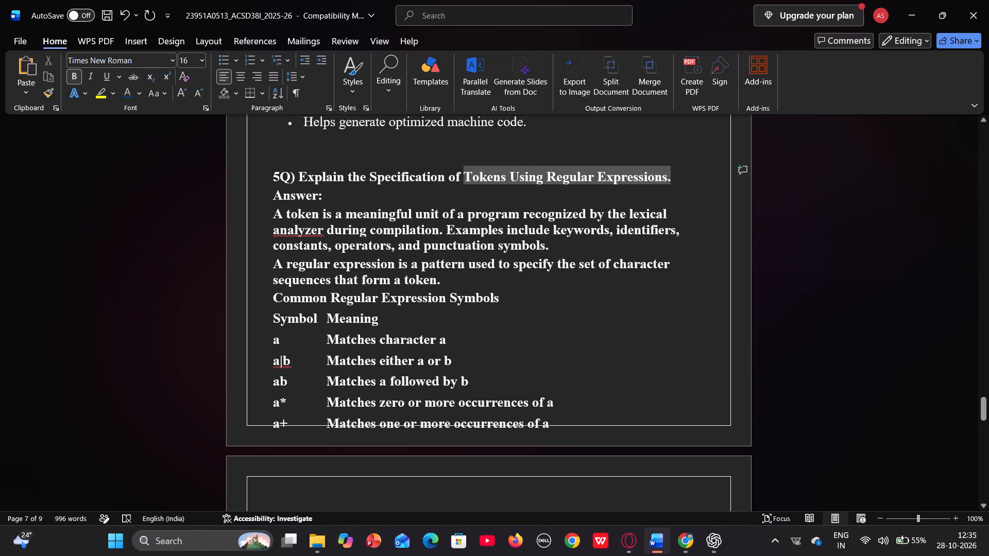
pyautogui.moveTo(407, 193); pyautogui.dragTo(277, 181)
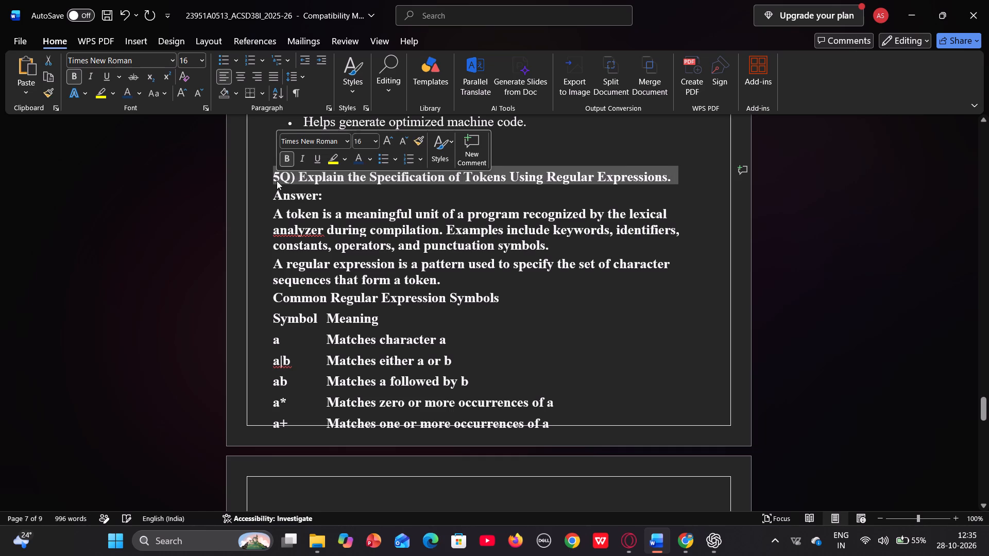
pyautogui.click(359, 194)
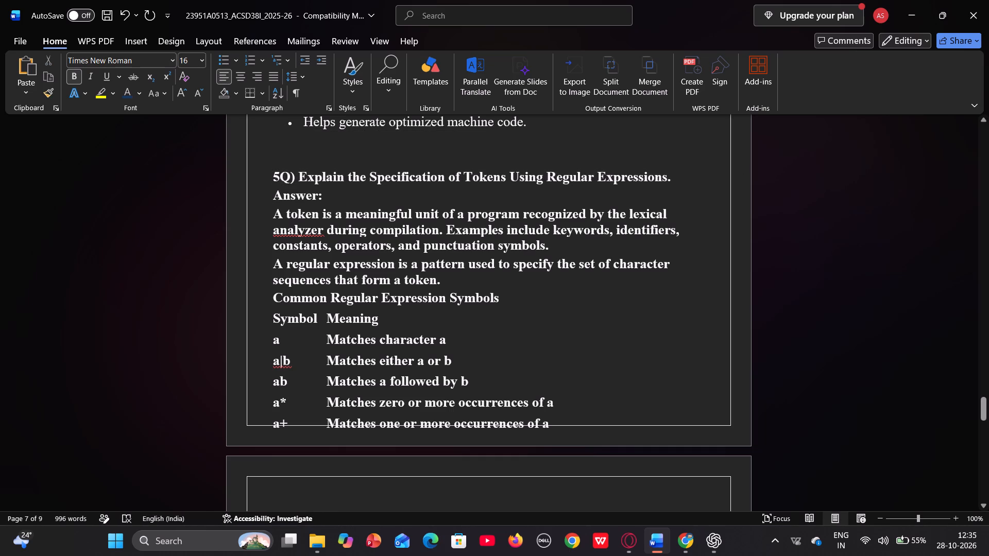
# Remove bold from the whole fifth answer, from "Answer:" through the Conclusion paragraph, keeping the 5Q) heading bold.
pyautogui.moveTo(274, 196); pyautogui.dragTo(575, 525)
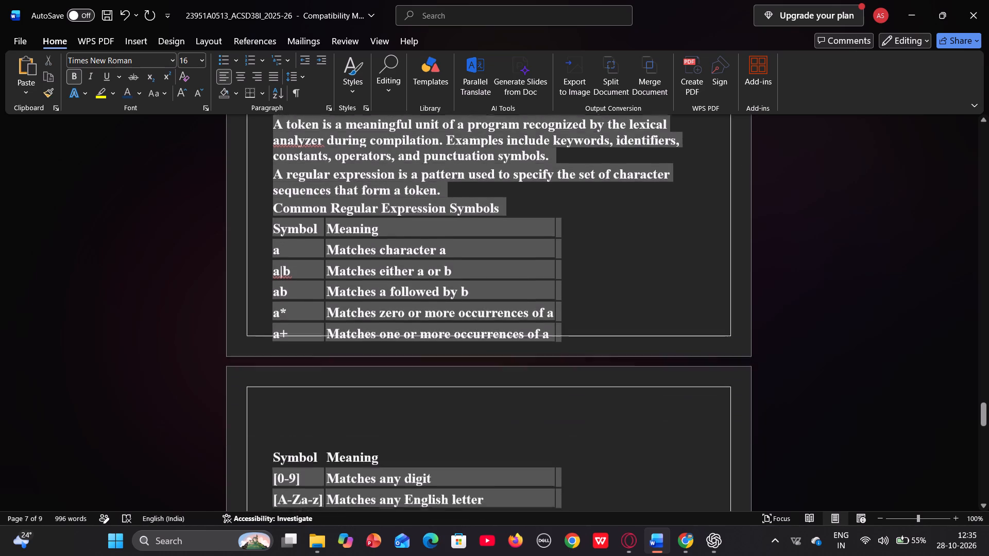
pyautogui.moveTo(575, 525); pyautogui.dragTo(561, 521)
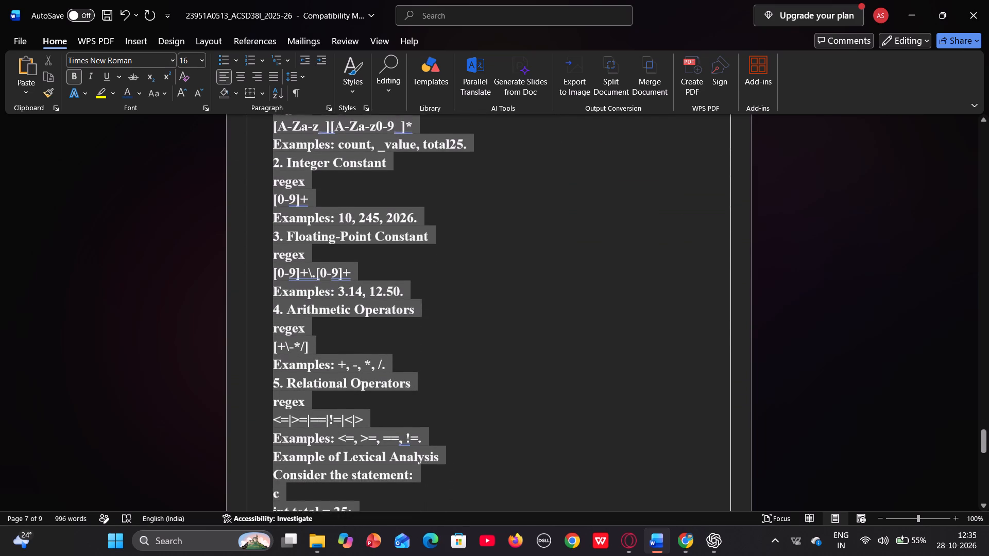
pyautogui.moveTo(561, 521); pyautogui.dragTo(562, 518)
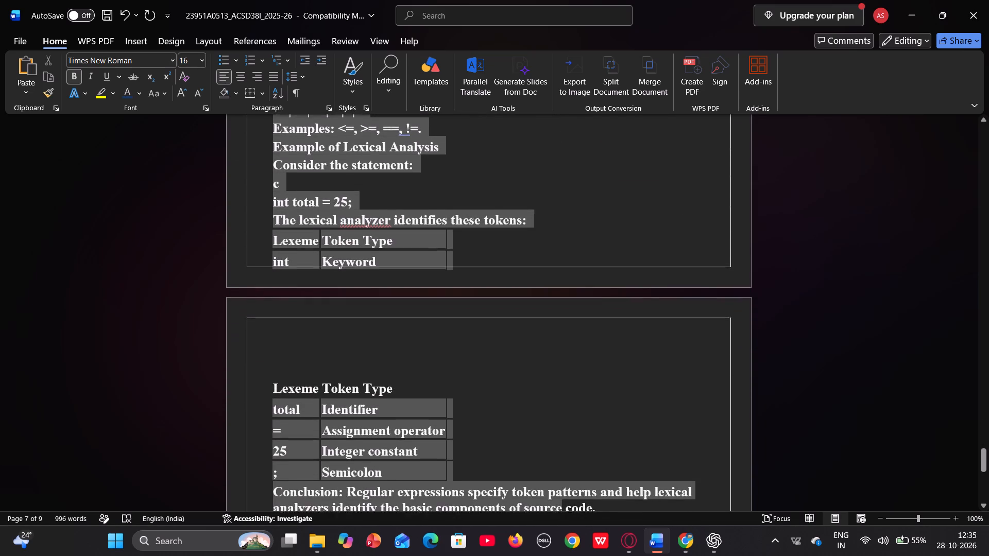
pyautogui.moveTo(562, 518); pyautogui.dragTo(599, 405)
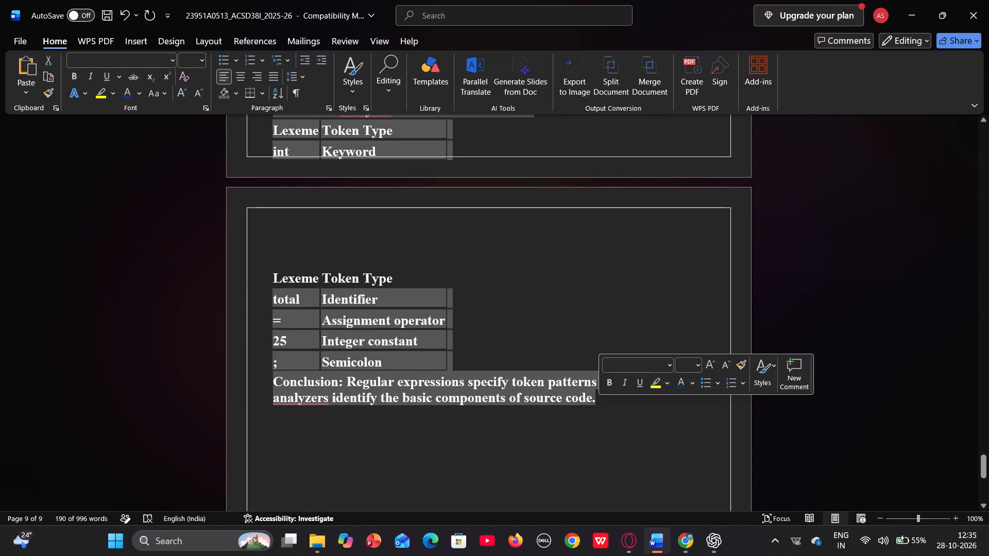
pyautogui.click(609, 380)
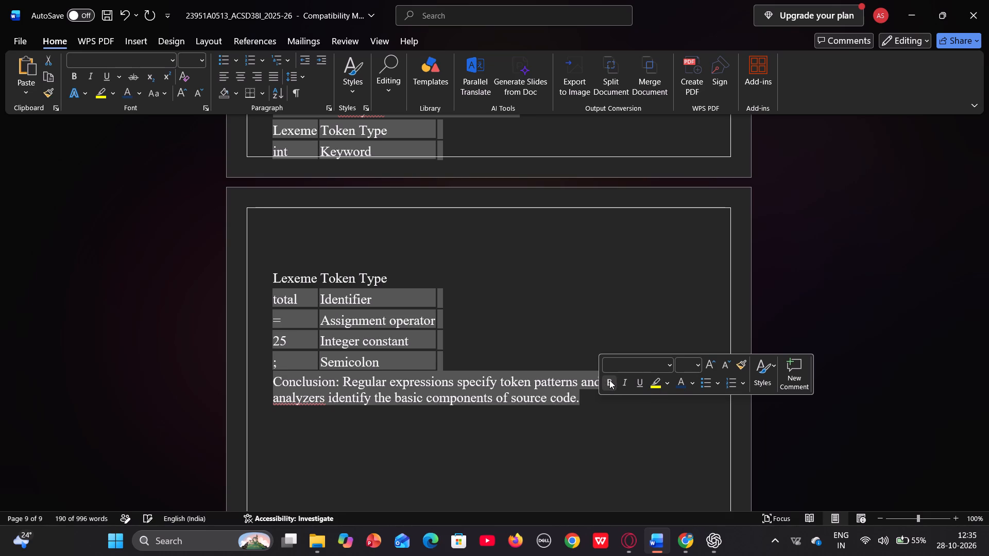
pyautogui.click(483, 304)
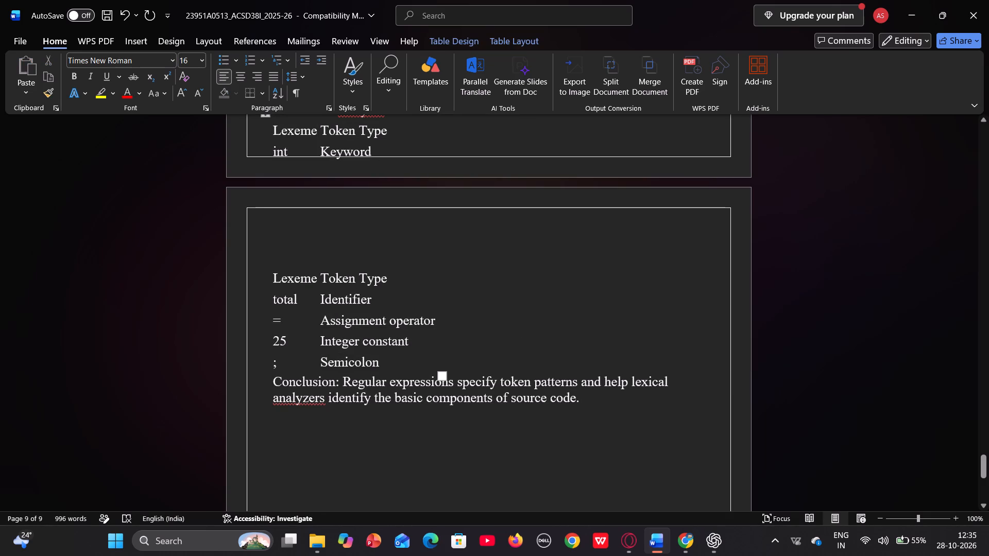
# Delete the fifth answer's Conclusion paragraph below the lexeme and token type table.
pyautogui.moveTo(582, 399); pyautogui.dragTo(305, 388)
pyautogui.press('BackSpace')
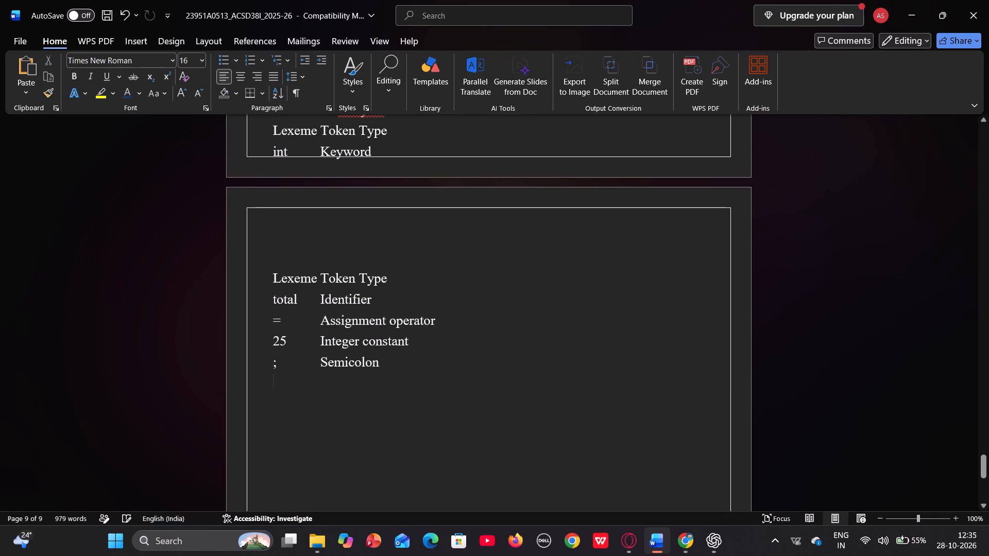
pyautogui.scroll(-8, 305, 388)
pyautogui.scroll(3, 305, 388)
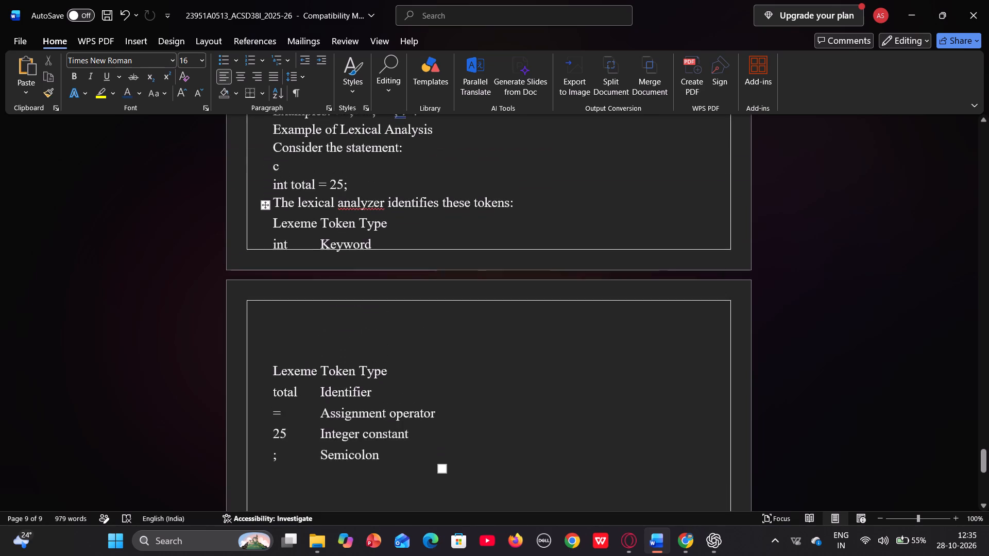
# Insert three blank lines after "int total = 25;" to move the sentence introducing the lexeme table onto the next page.
pyautogui.click(530, 430)
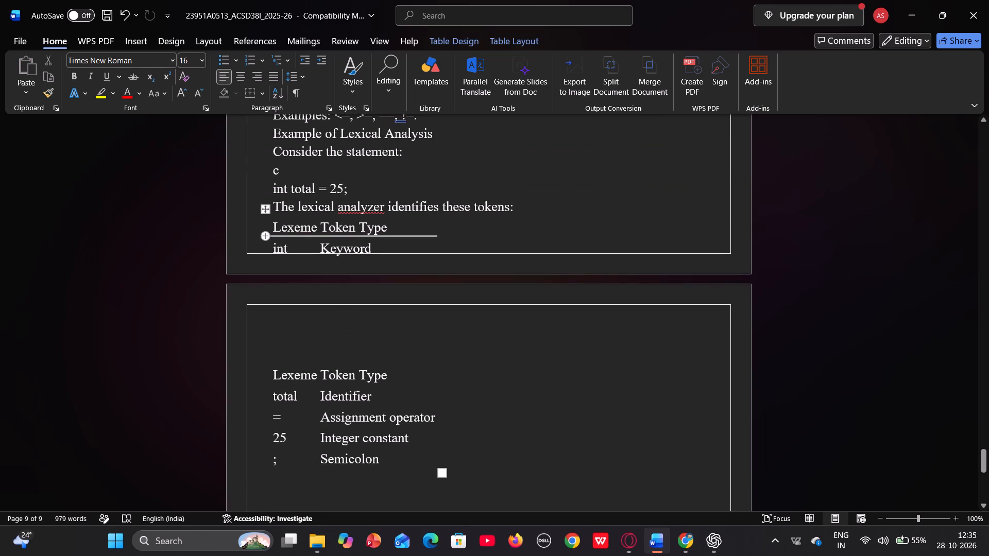
pyautogui.click(261, 195)
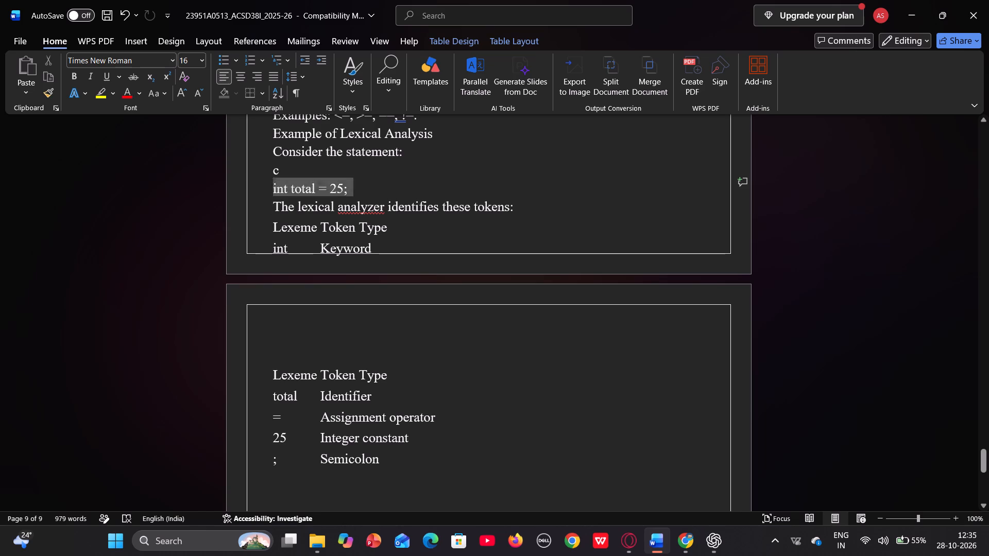
pyautogui.click(372, 194)
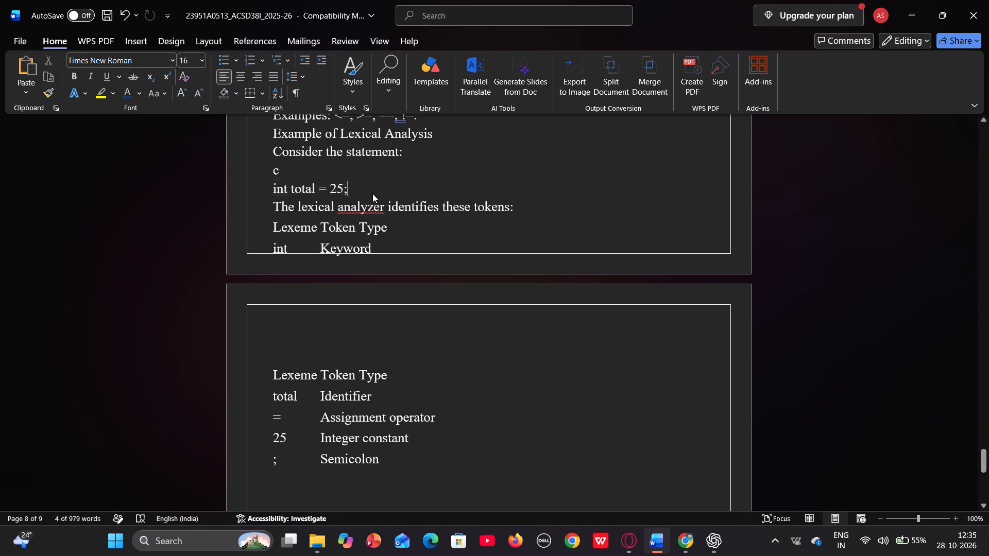
pyautogui.press('Return')
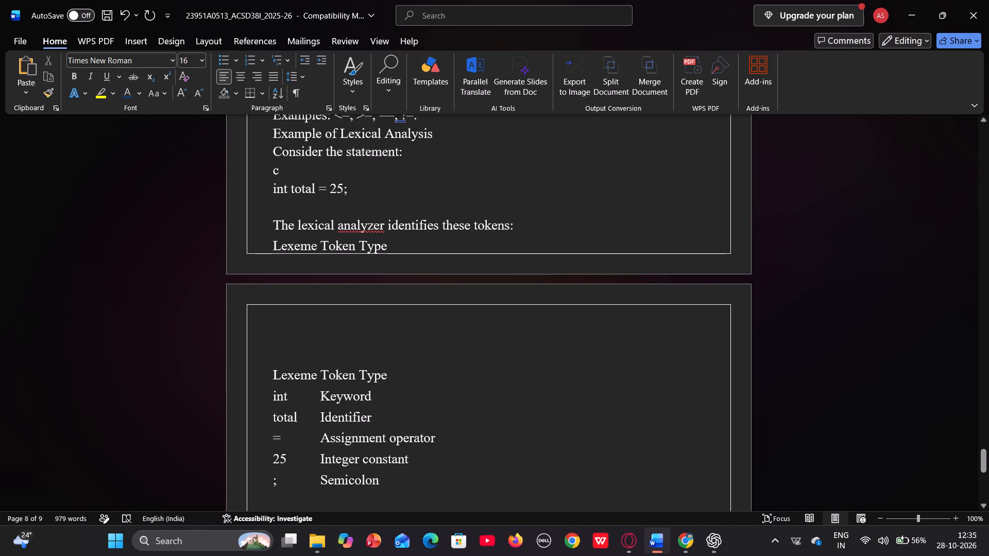
pyautogui.scroll(4, 406, 173)
pyautogui.scroll(-1, 406, 173)
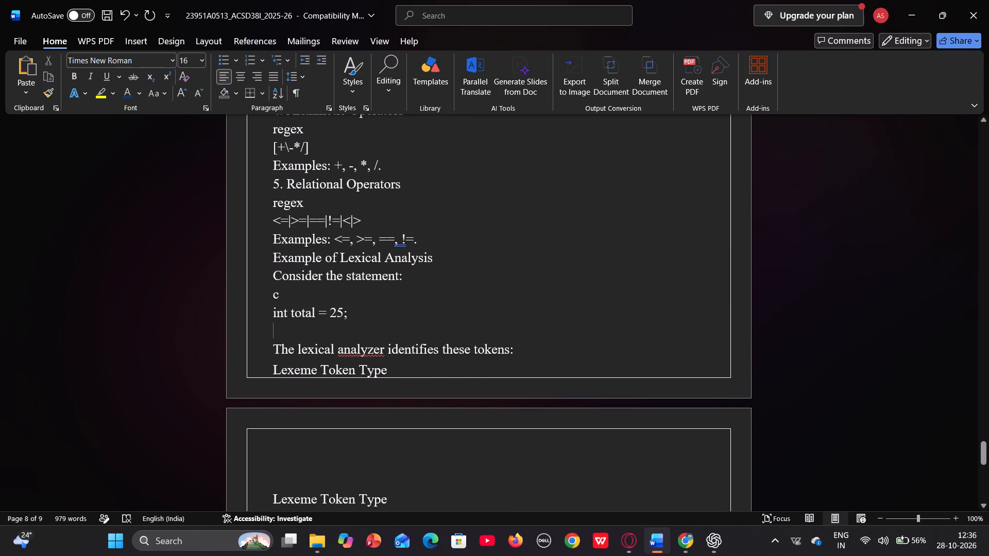
pyautogui.press('Return')
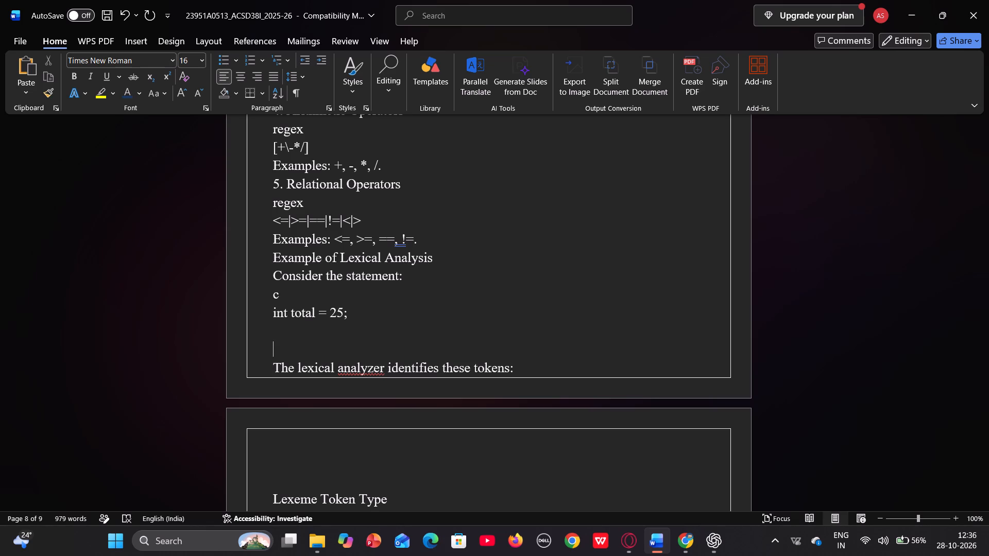
pyautogui.scroll(-4, 406, 173)
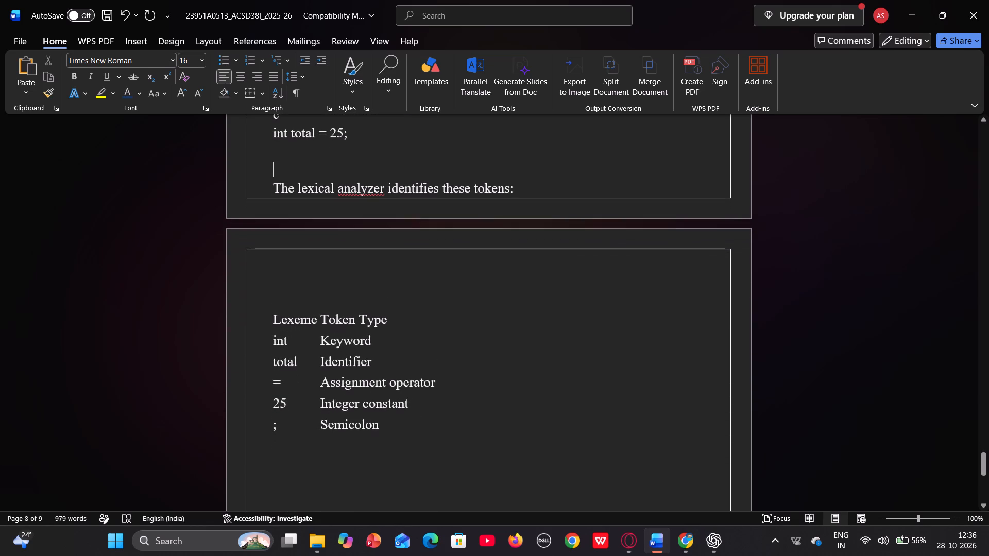
pyautogui.scroll(-4, 406, 173)
pyautogui.press('Return')
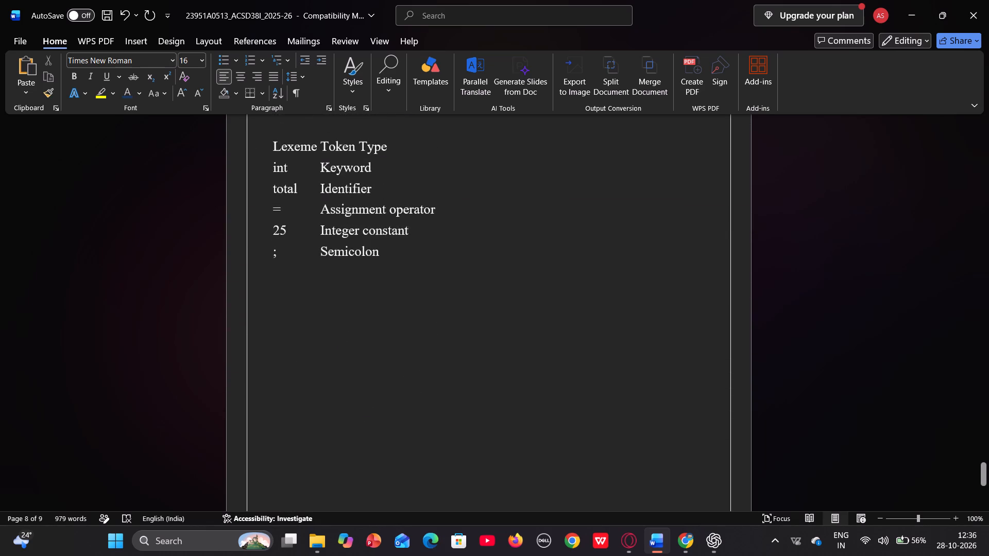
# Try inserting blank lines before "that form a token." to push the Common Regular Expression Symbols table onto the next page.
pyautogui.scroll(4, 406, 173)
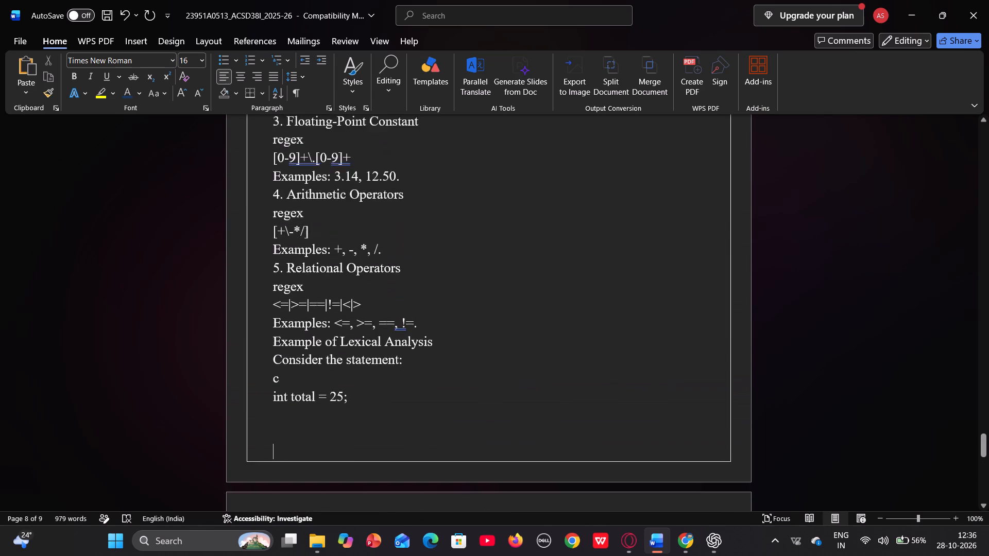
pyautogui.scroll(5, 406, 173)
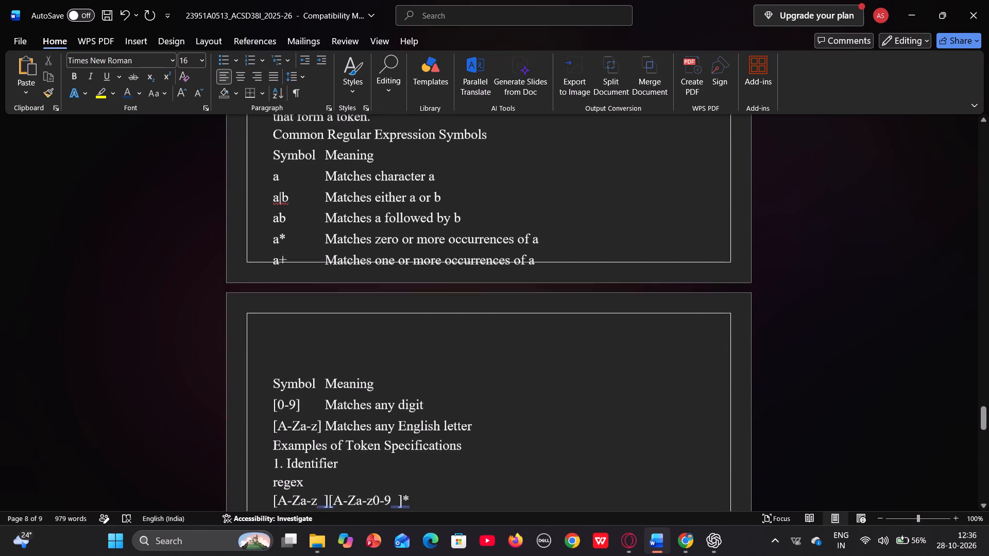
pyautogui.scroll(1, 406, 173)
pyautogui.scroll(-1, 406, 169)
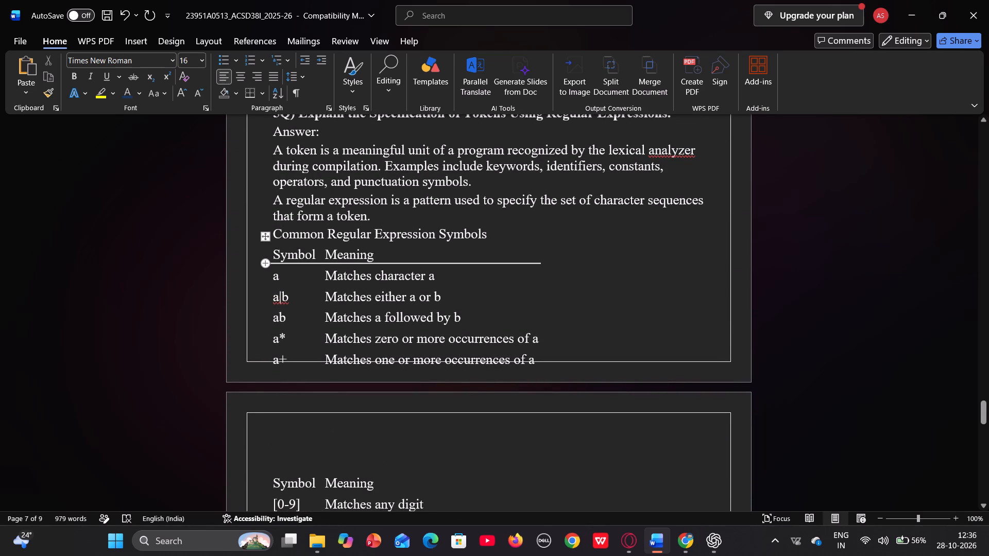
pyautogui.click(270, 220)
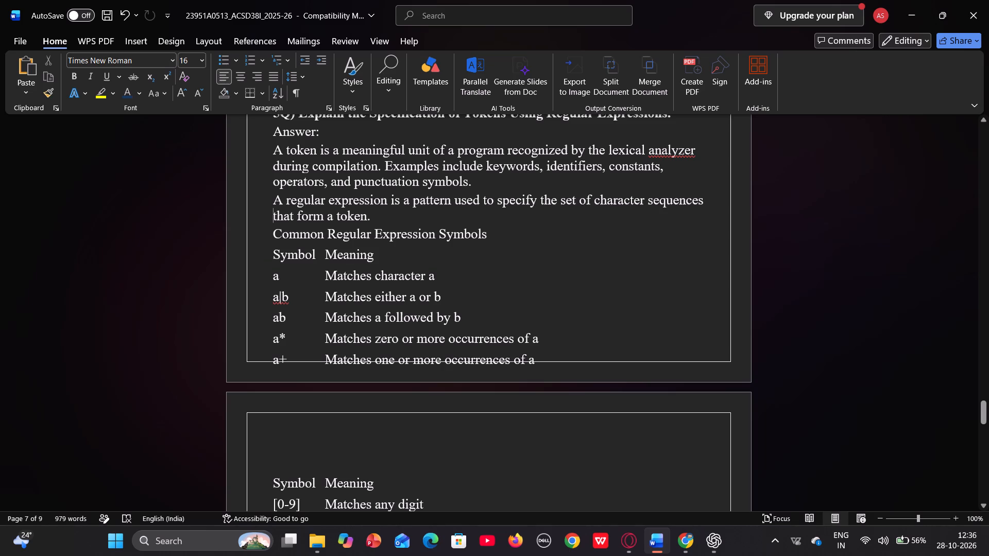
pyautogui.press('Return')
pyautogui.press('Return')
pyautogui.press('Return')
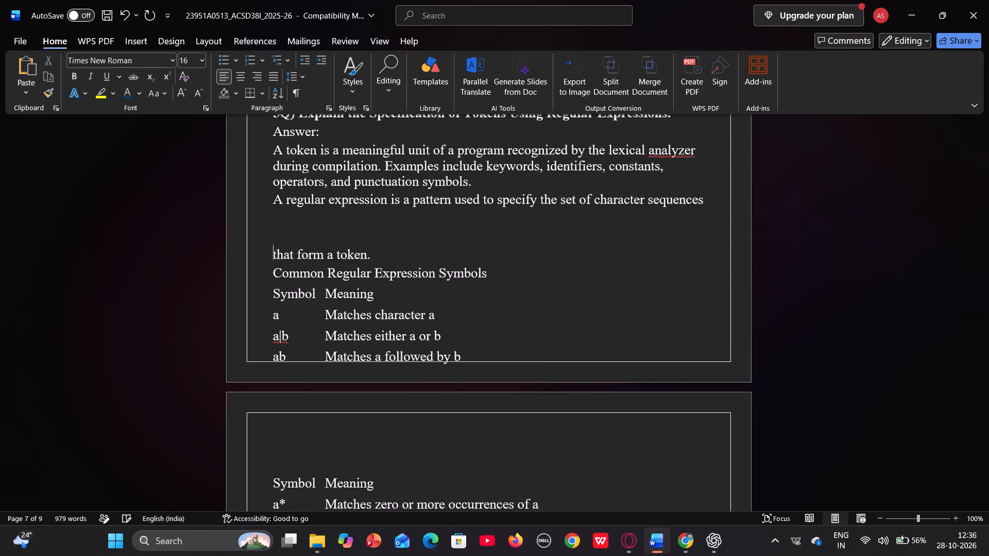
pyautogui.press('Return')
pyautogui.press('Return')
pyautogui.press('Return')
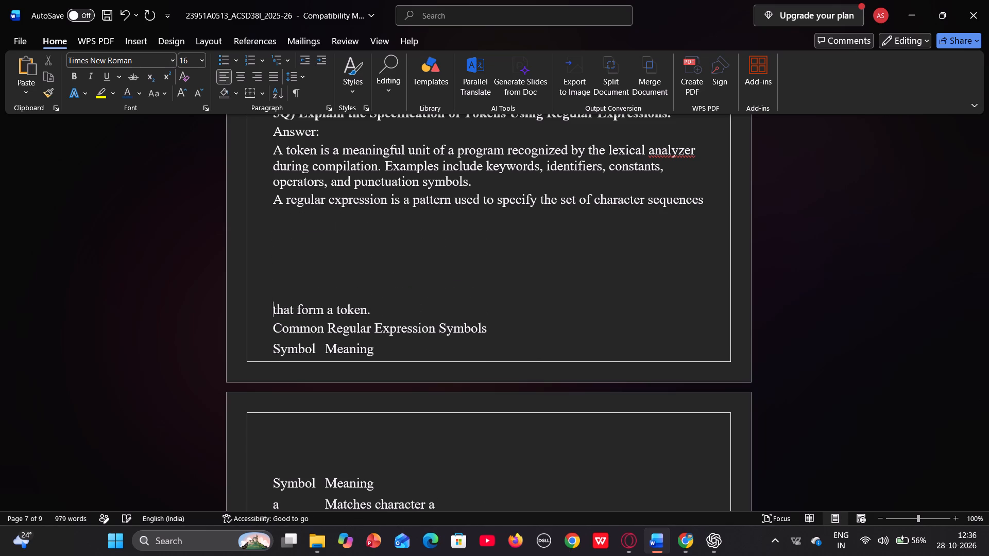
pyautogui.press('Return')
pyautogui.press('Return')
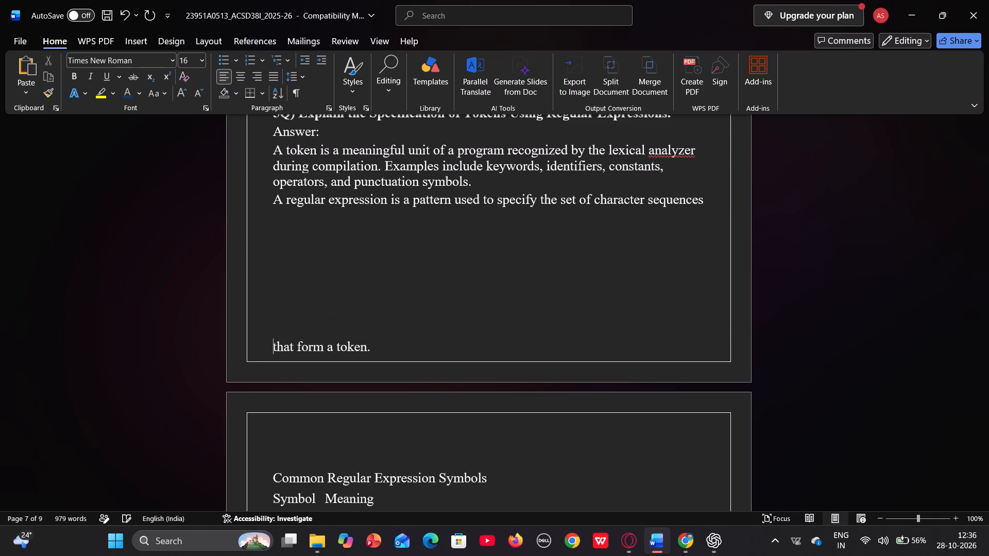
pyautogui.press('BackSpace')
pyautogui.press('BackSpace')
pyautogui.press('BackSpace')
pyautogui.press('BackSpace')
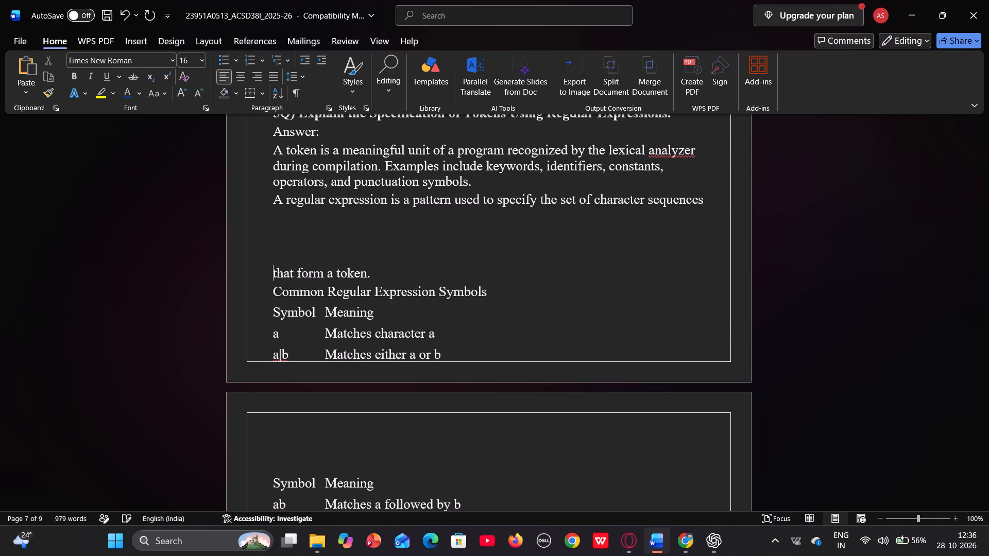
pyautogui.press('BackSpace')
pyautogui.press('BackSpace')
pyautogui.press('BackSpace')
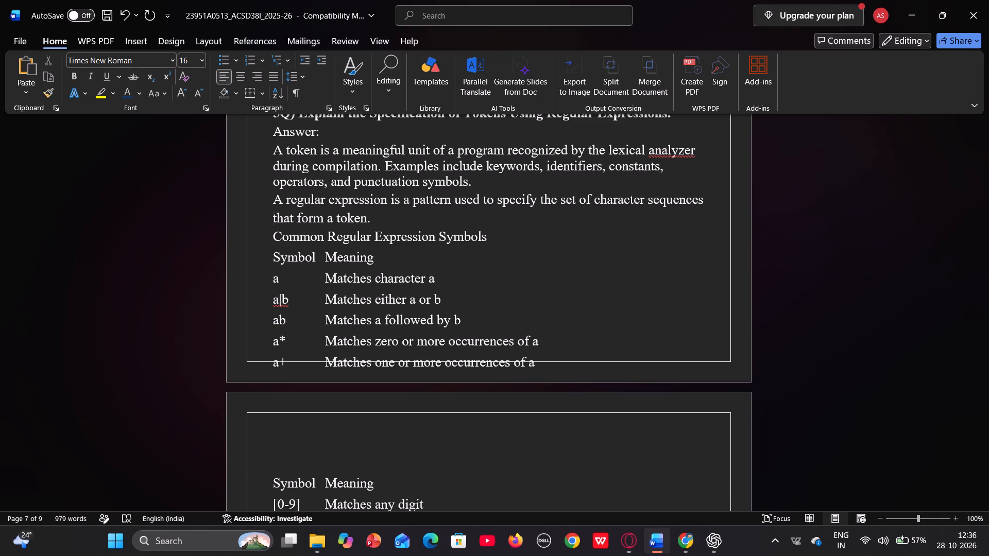
# Insert six blank lines above the "Common Regular Expression Symbols" heading to move the whole symbol table onto the next page.
pyautogui.click(272, 237)
pyautogui.press('Return')
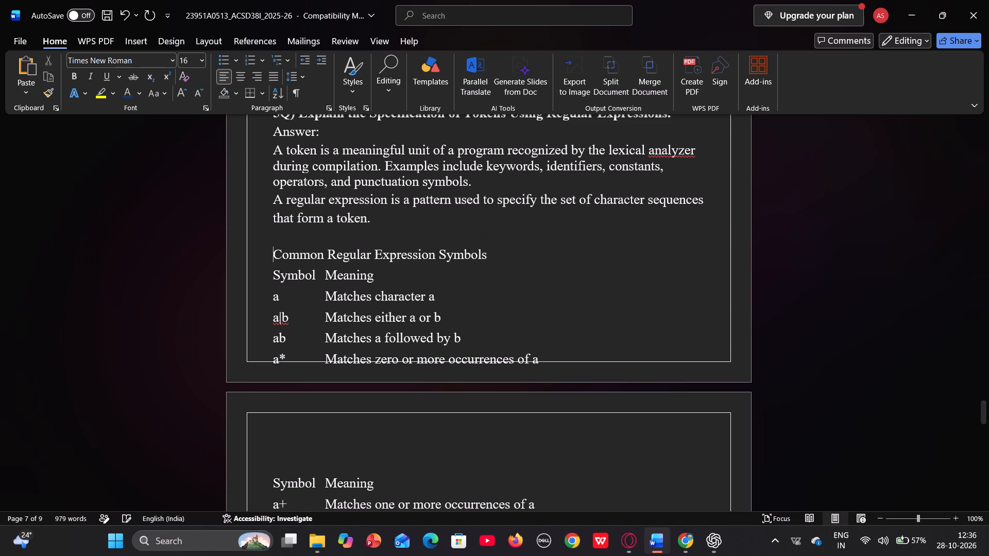
pyautogui.press('Return')
pyautogui.press('Return')
pyautogui.press('Return')
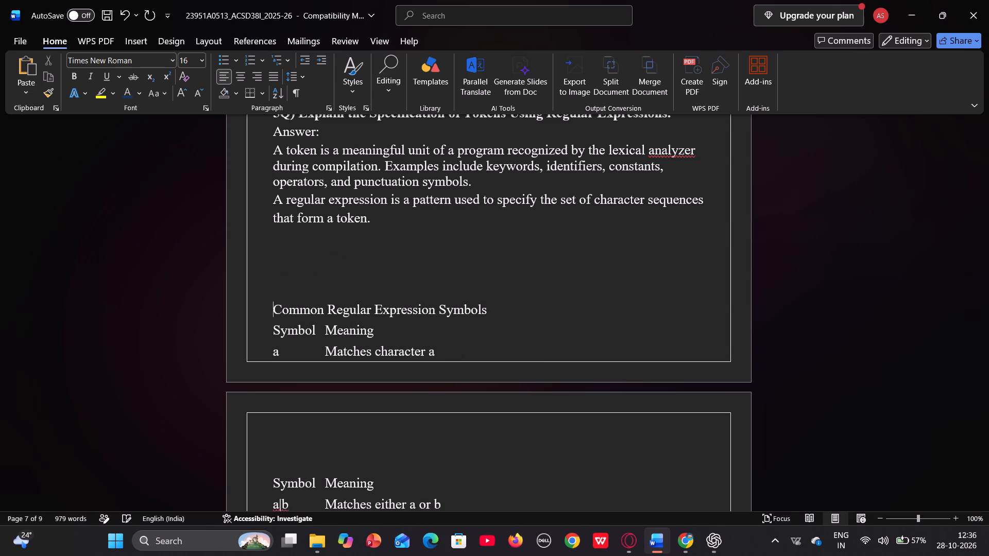
pyautogui.press('Return')
pyautogui.press('Return')
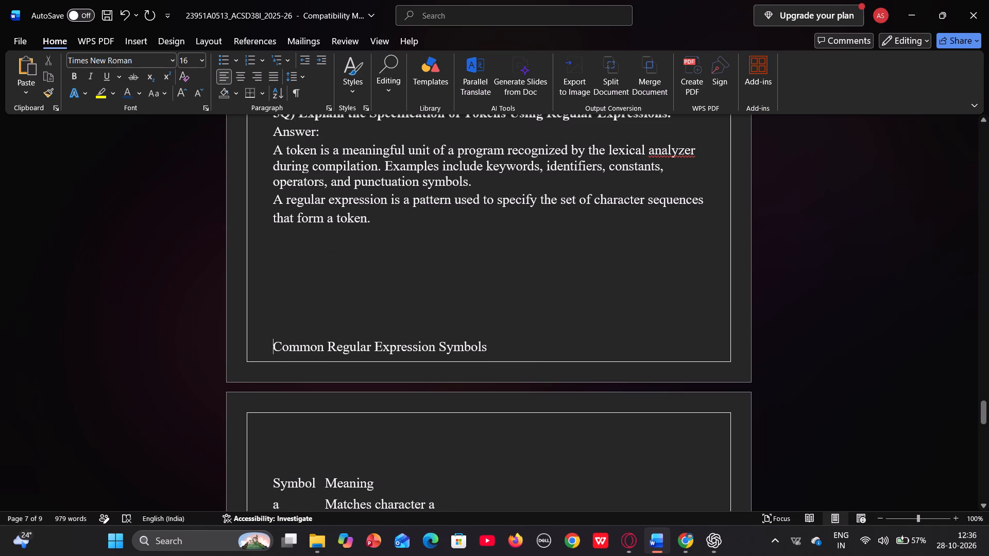
# Insert one more blank line above "Common Regular Expression Symbols" so the heading moves onto the next page with its table.
pyautogui.scroll(-1, 327, 315)
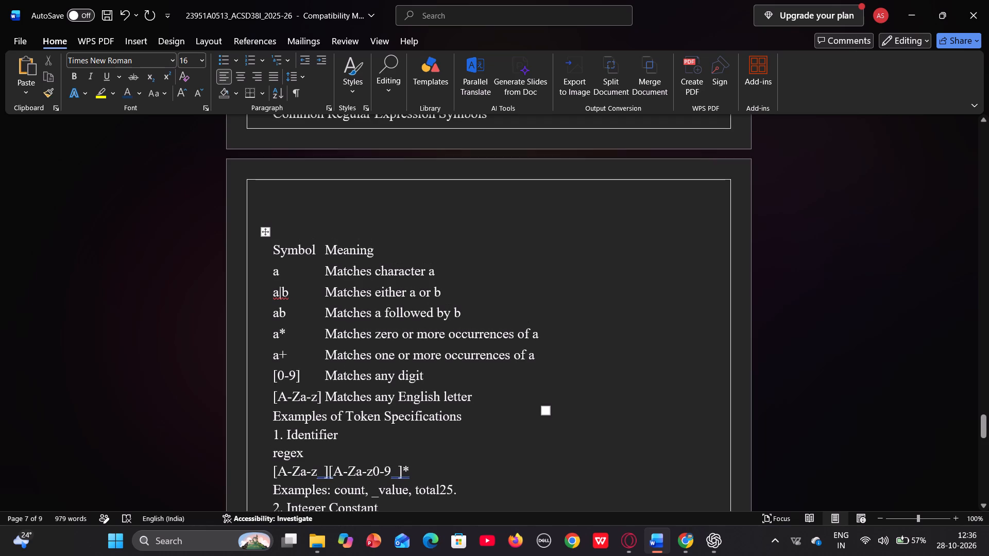
pyautogui.scroll(-2, 327, 315)
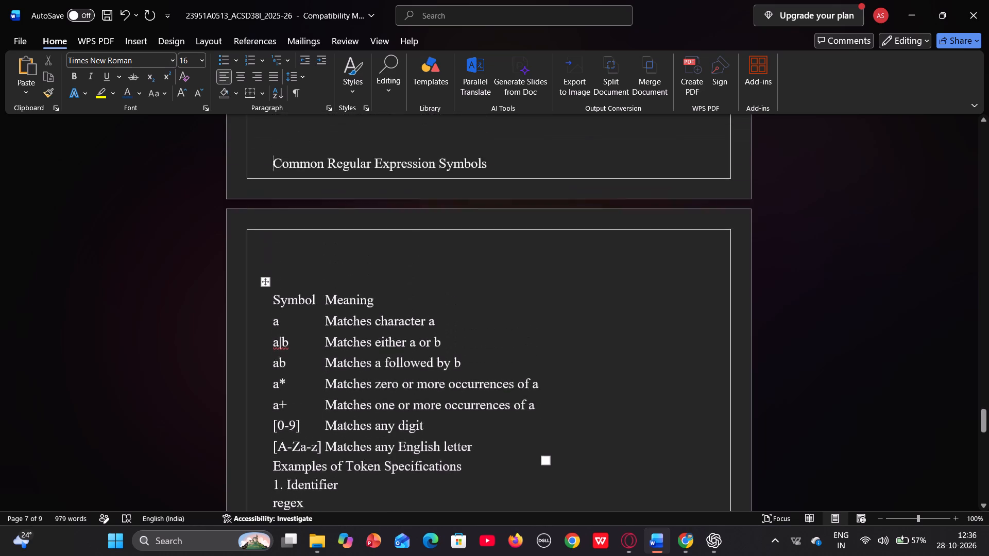
pyautogui.scroll(-1, 327, 315)
pyautogui.scroll(1, 327, 315)
pyautogui.hscroll(2, 327, 315)
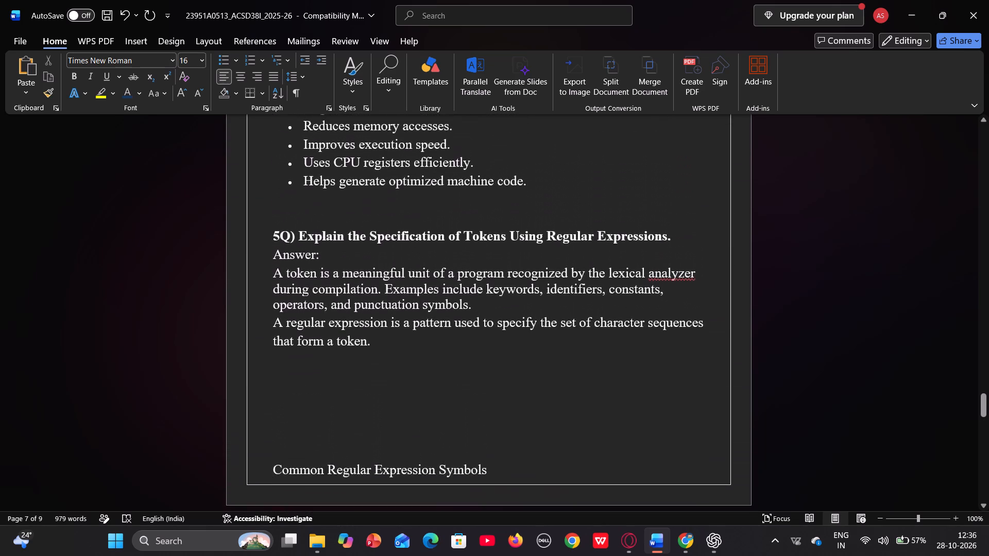
pyautogui.hscroll(1, 327, 315)
pyautogui.scroll(1, 314, 315)
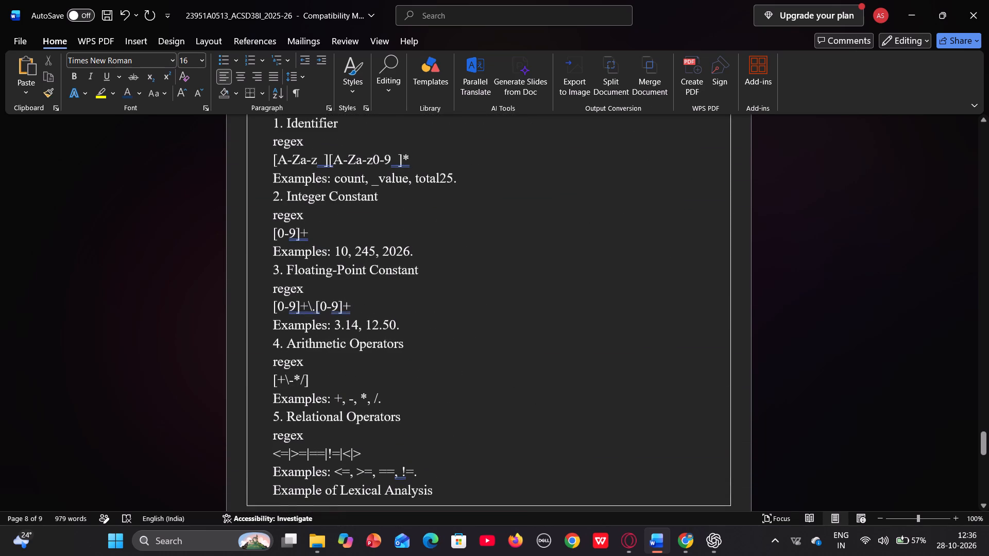
pyautogui.scroll(3, 314, 315)
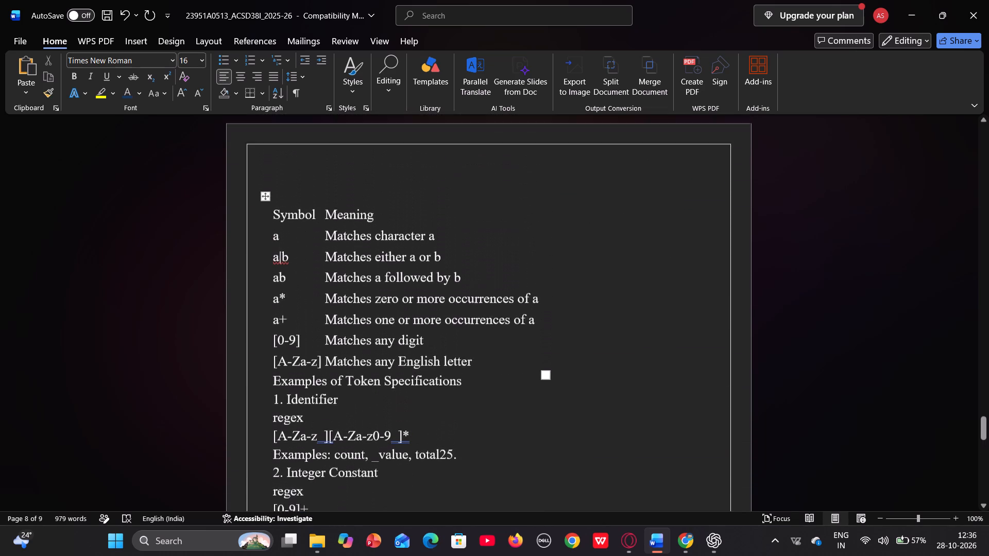
pyautogui.scroll(1, 314, 315)
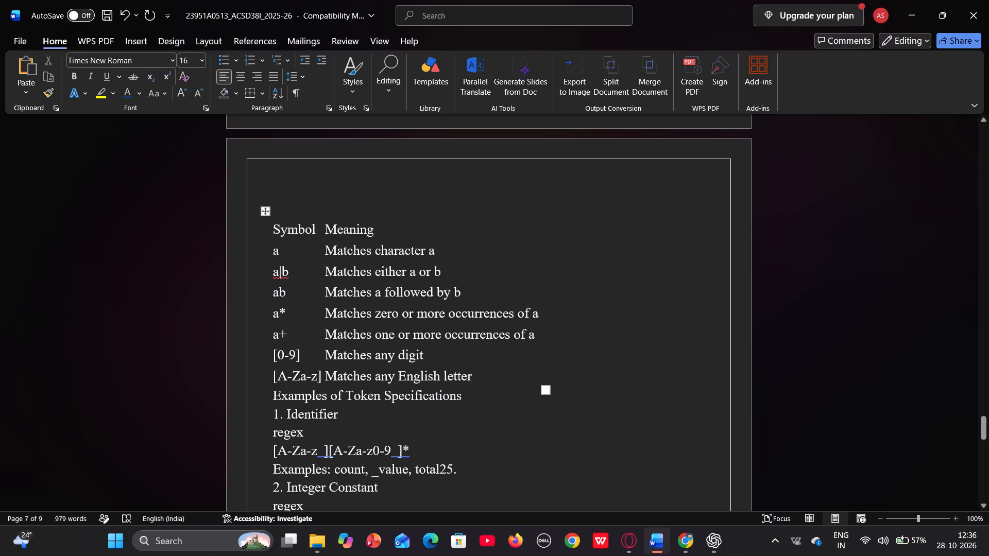
pyautogui.scroll(2, 314, 315)
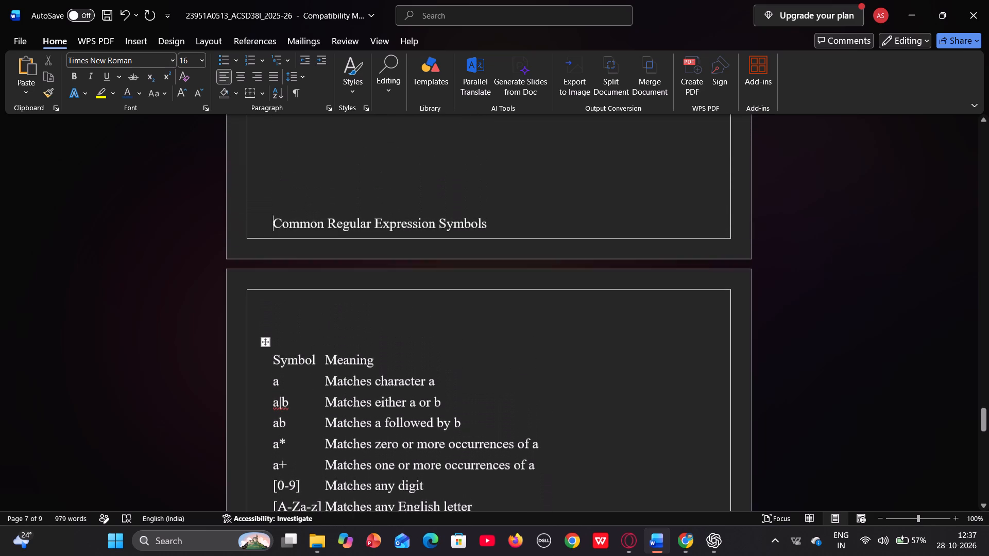
pyautogui.scroll(2, 314, 315)
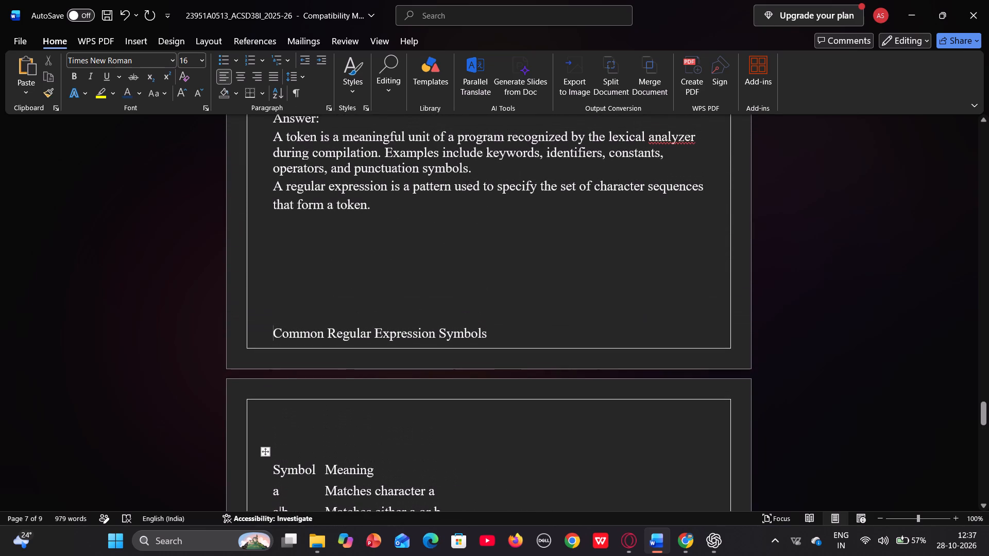
pyautogui.press('Return')
# Delete the blank line above "L2: x = 1" in the third answer's intermediate code to keep "goto L4" inside the page border.
pyautogui.scroll(1, 293, 323)
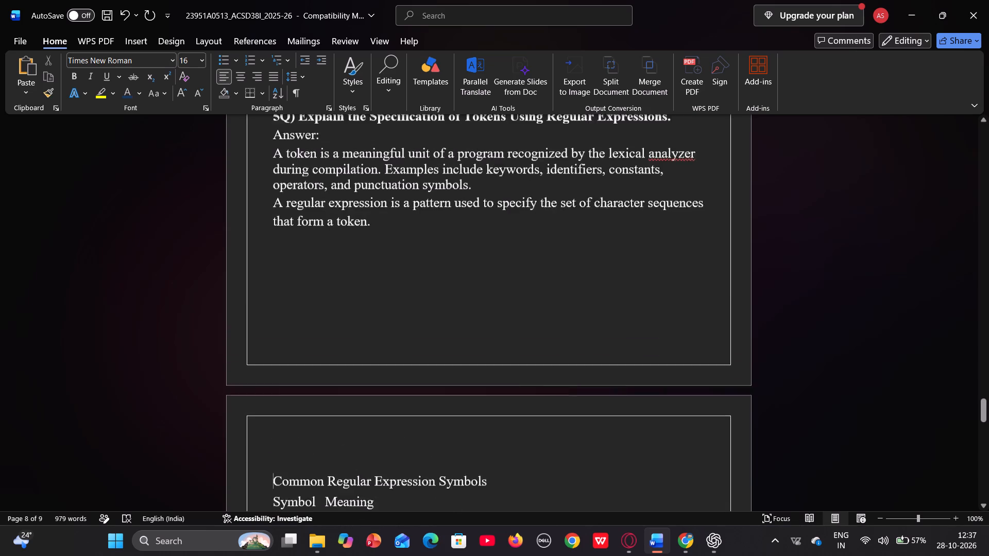
pyautogui.scroll(2, 293, 323)
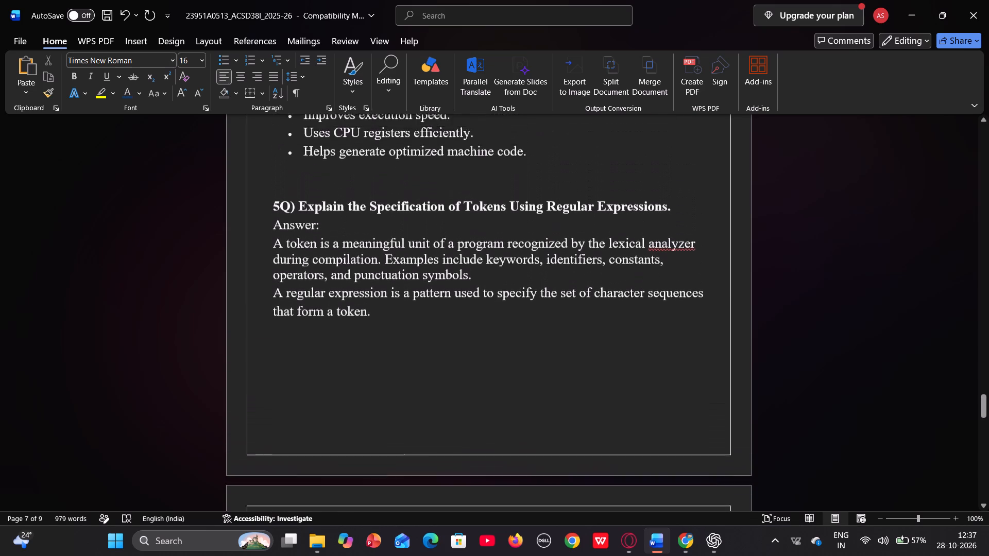
pyautogui.scroll(4, 293, 323)
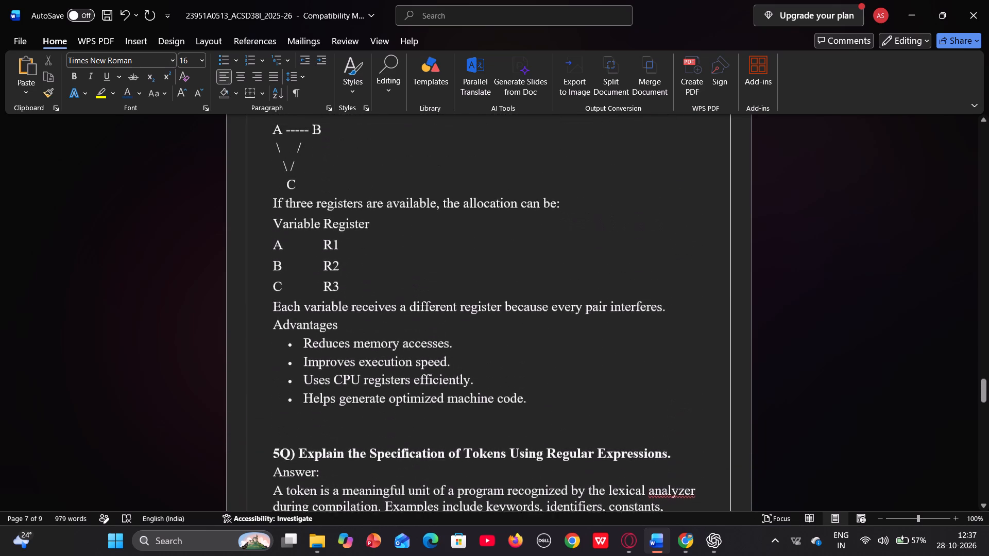
pyautogui.scroll(5, 293, 323)
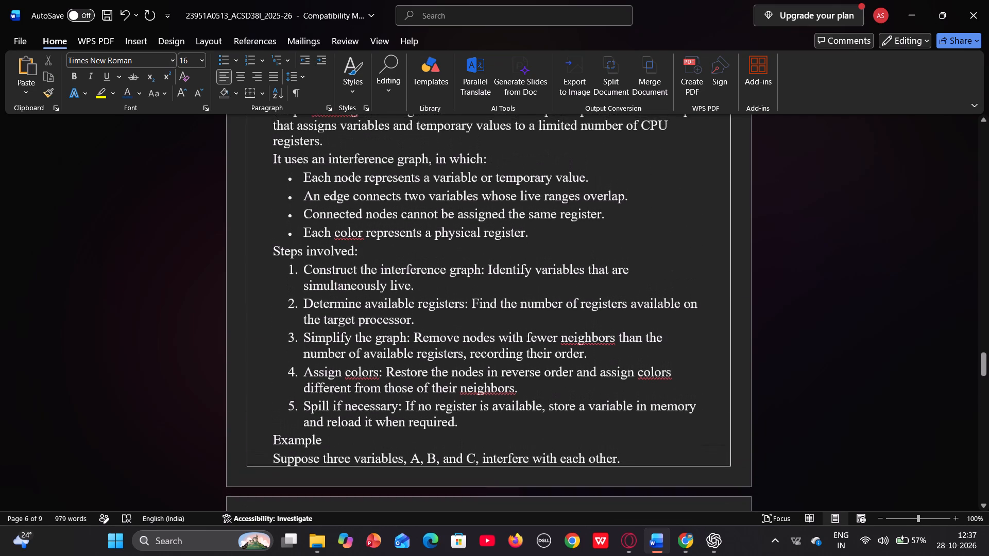
pyautogui.scroll(5, 293, 323)
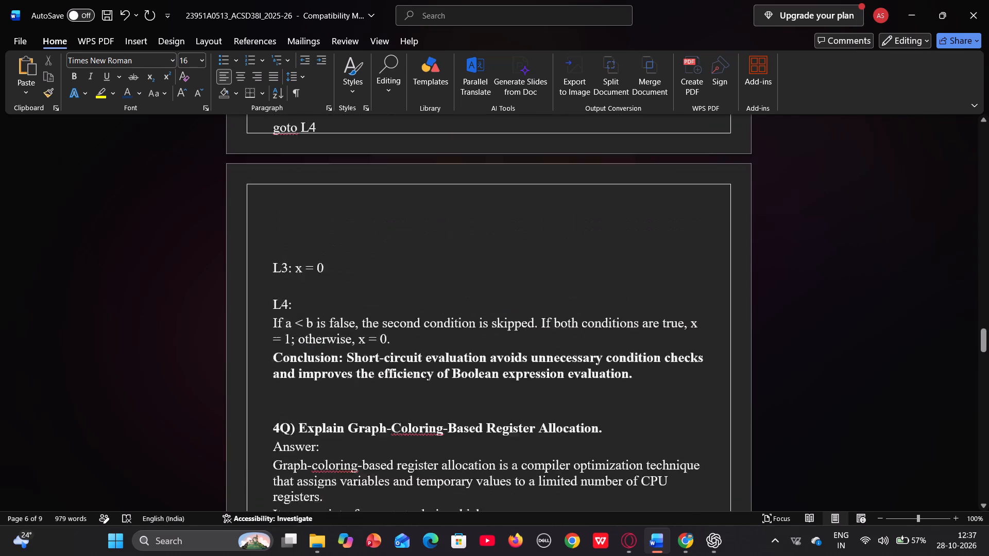
pyautogui.scroll(1, 293, 323)
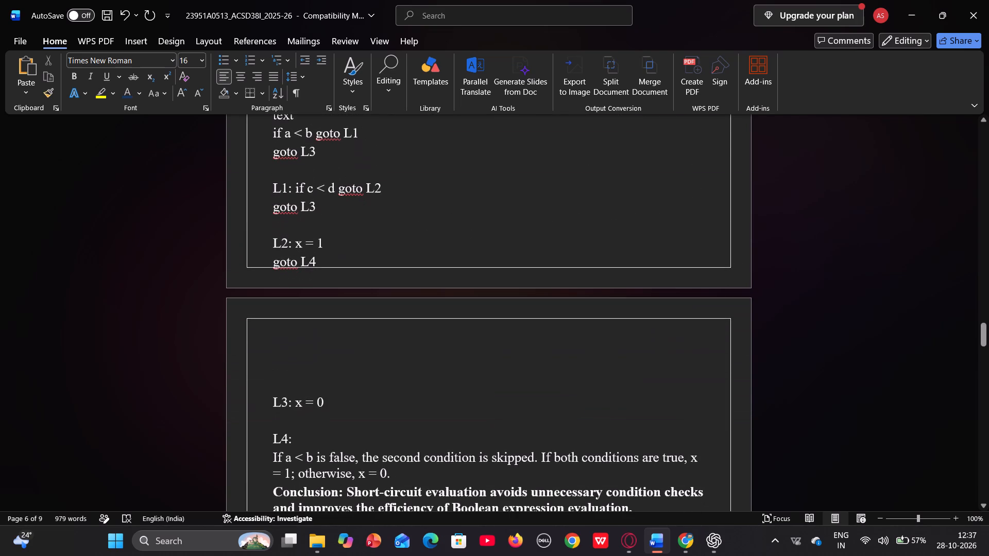
pyautogui.click(273, 241)
pyautogui.press('BackSpace')
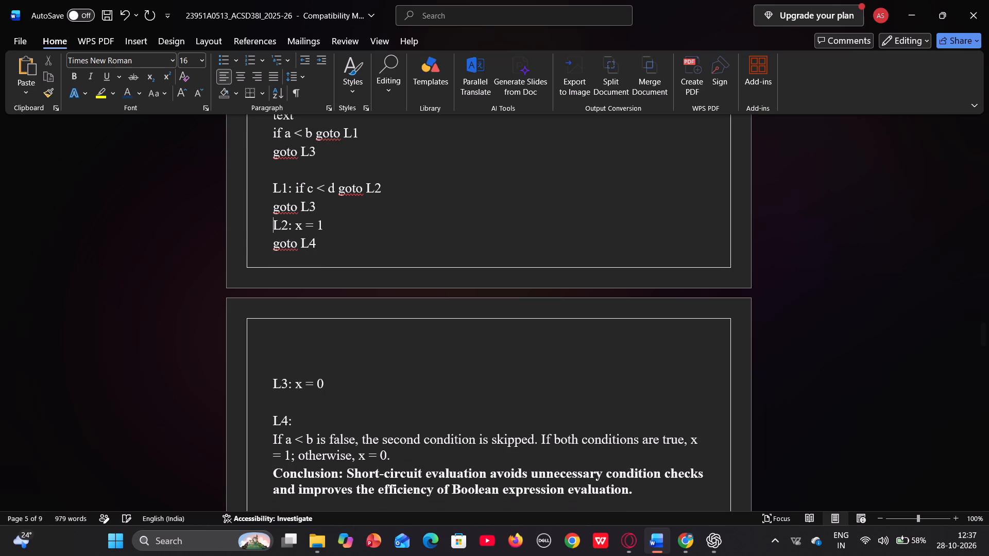
# Insert a blank line above "B → B1 || M B2" under Logical OR in the third answer to move it onto the next page.
pyautogui.scroll(1, 306, 228)
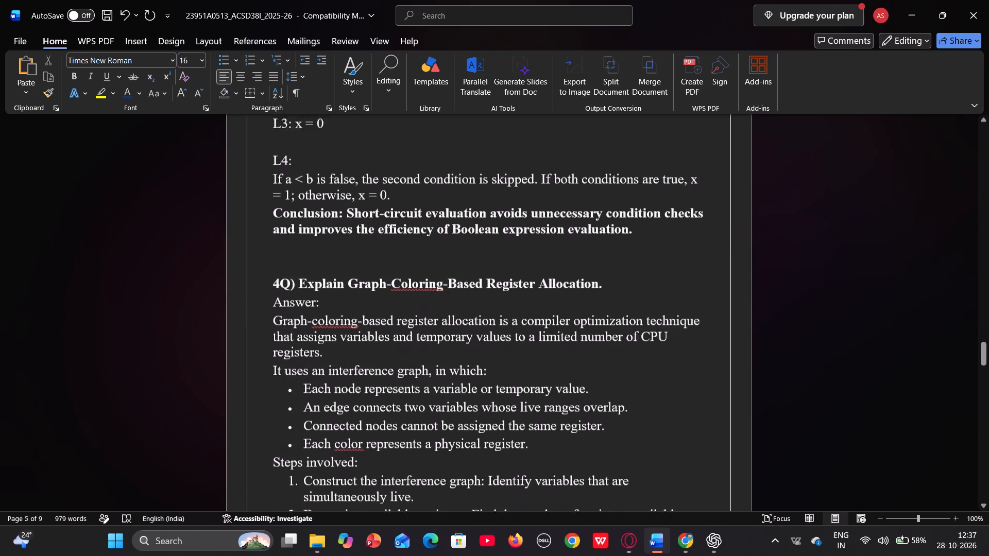
pyautogui.scroll(5, 306, 228)
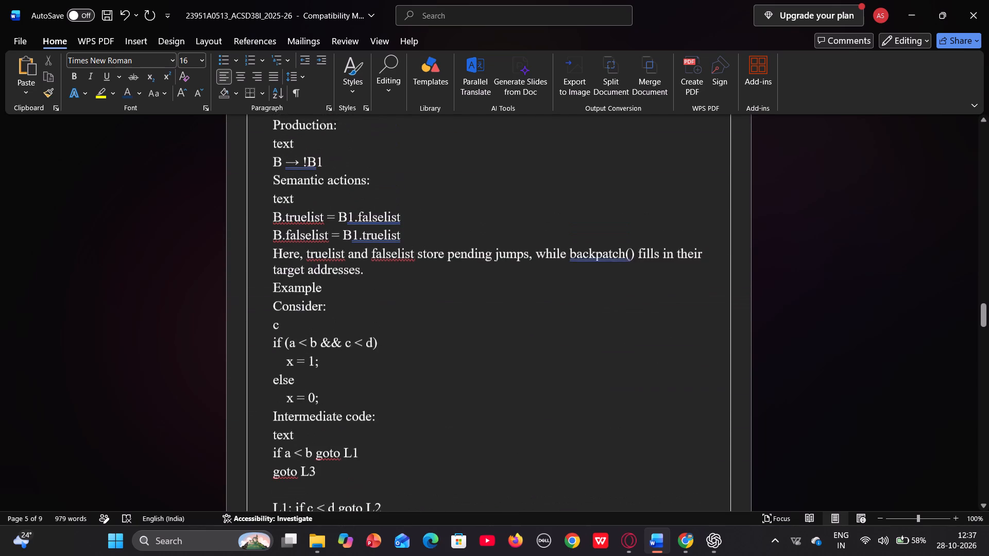
pyautogui.scroll(1, 306, 228)
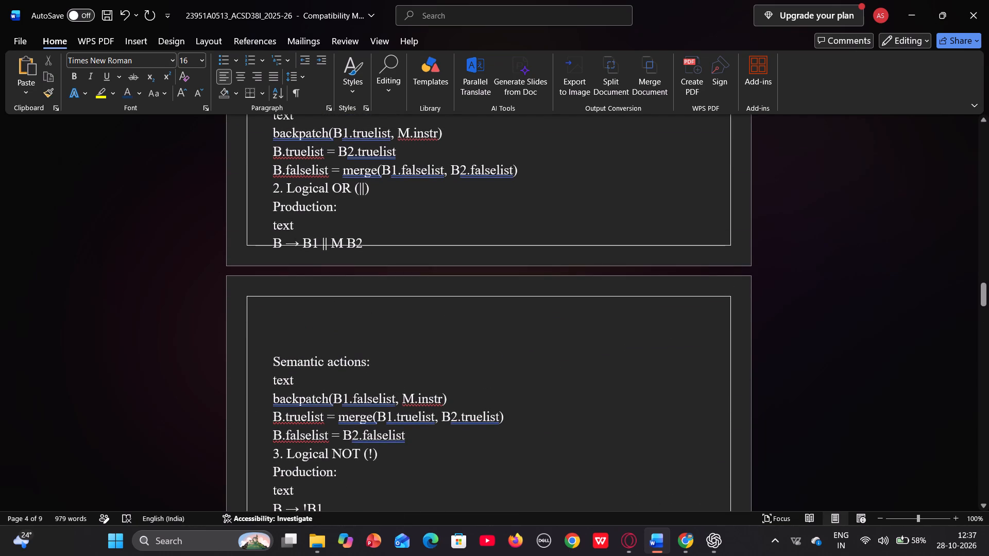
pyautogui.click(268, 239)
pyautogui.press('BackSpace')
pyautogui.press('BackSpace')
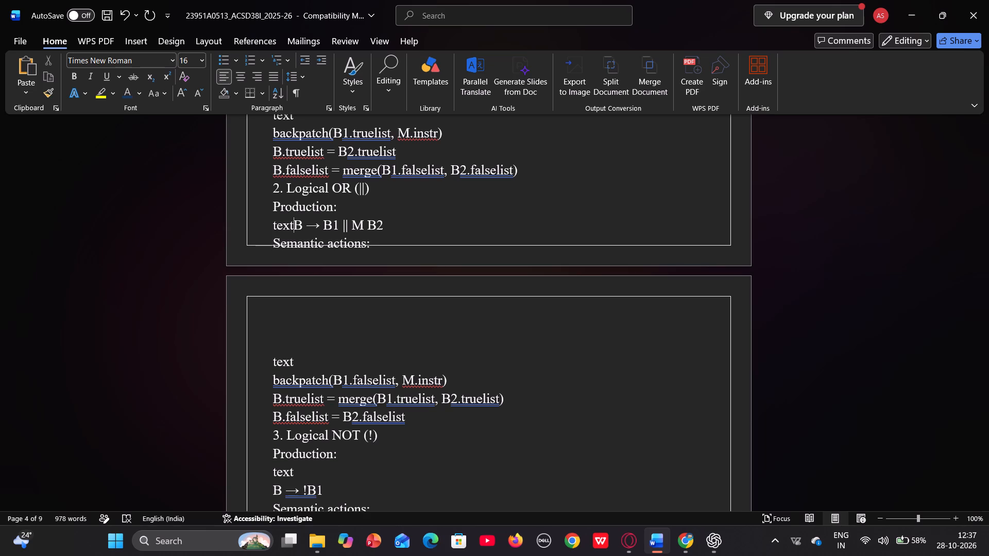
pyautogui.press('BackSpace')
pyautogui.press('BackSpace')
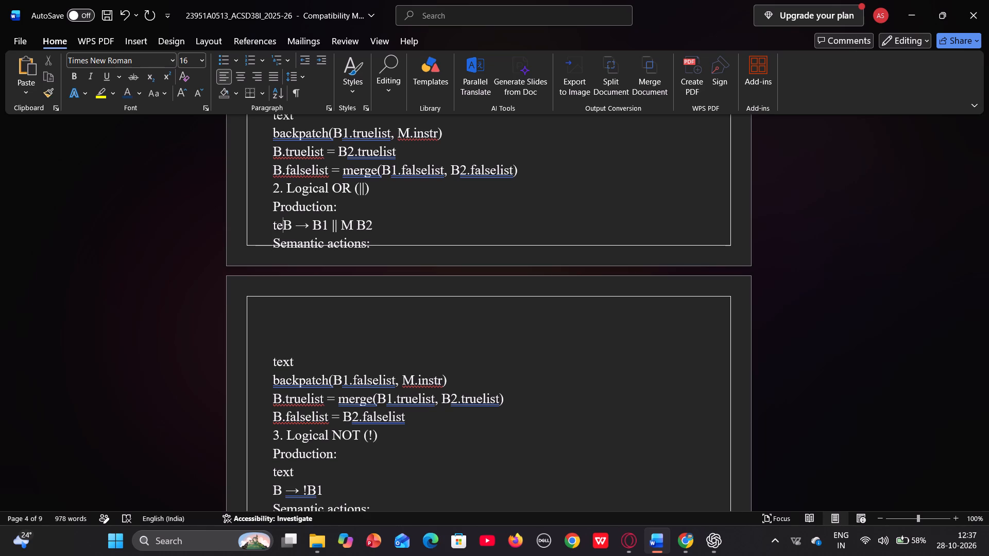
pyautogui.hotkey('ctrl', 'z')
pyautogui.hotkey('ctrl', 'z')
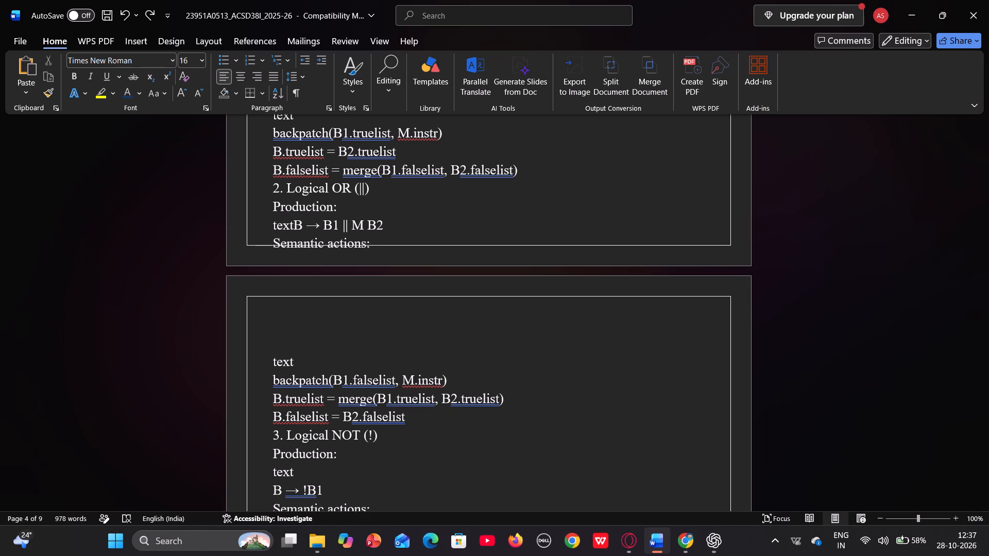
pyautogui.press('Return')
pyautogui.press('Return')
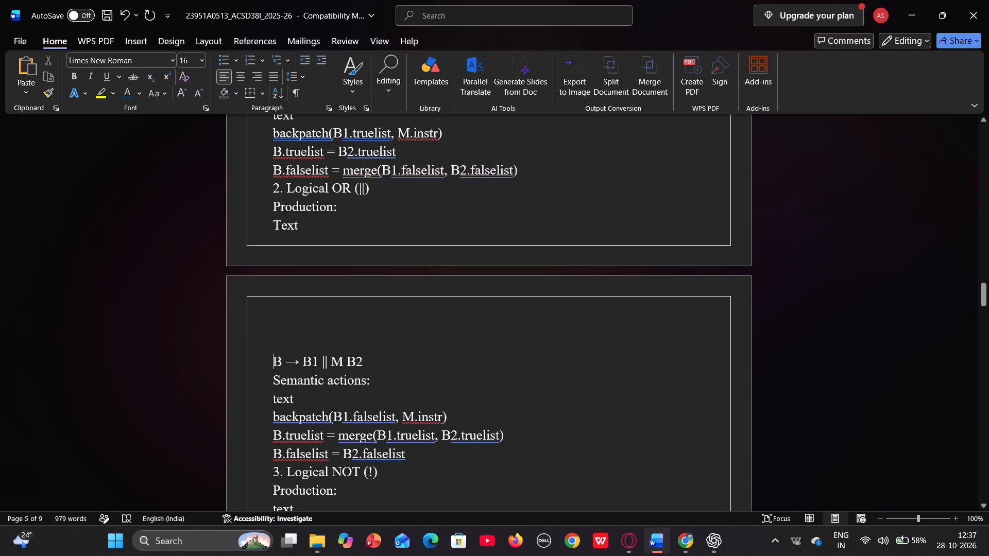
# Review the page breaks and border spacing of the earlier answers back up to the cover page.
pyautogui.scroll(3, 315, 230)
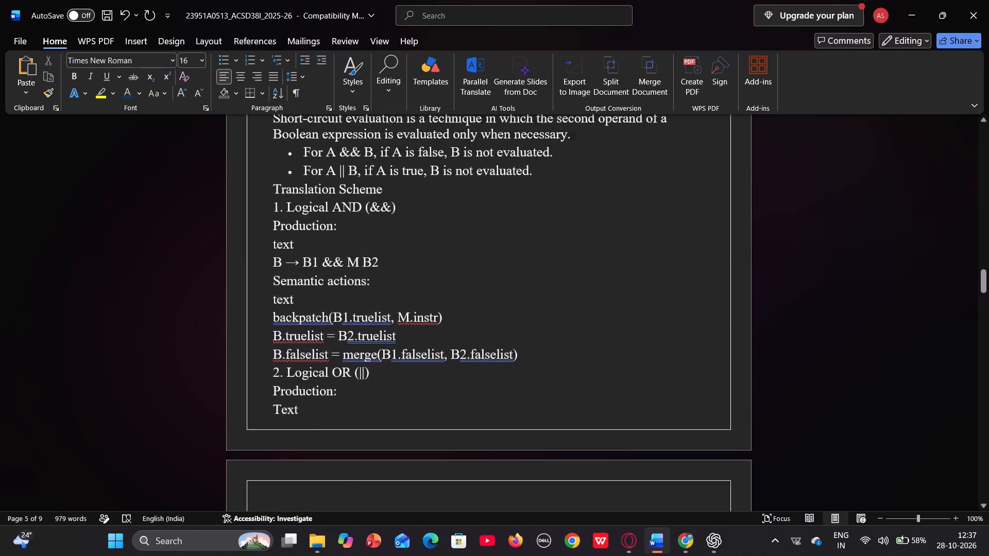
pyautogui.scroll(3, 315, 230)
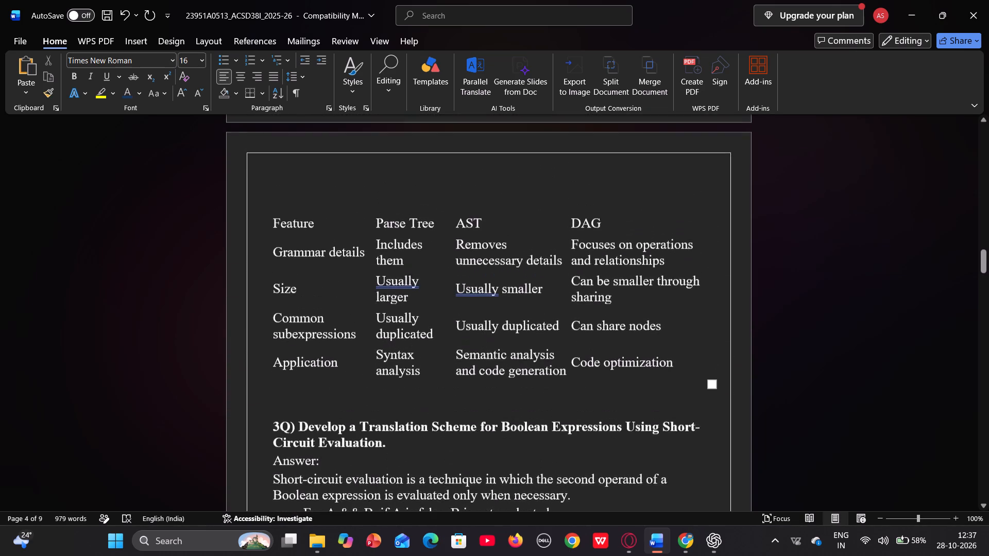
pyautogui.scroll(2, 315, 230)
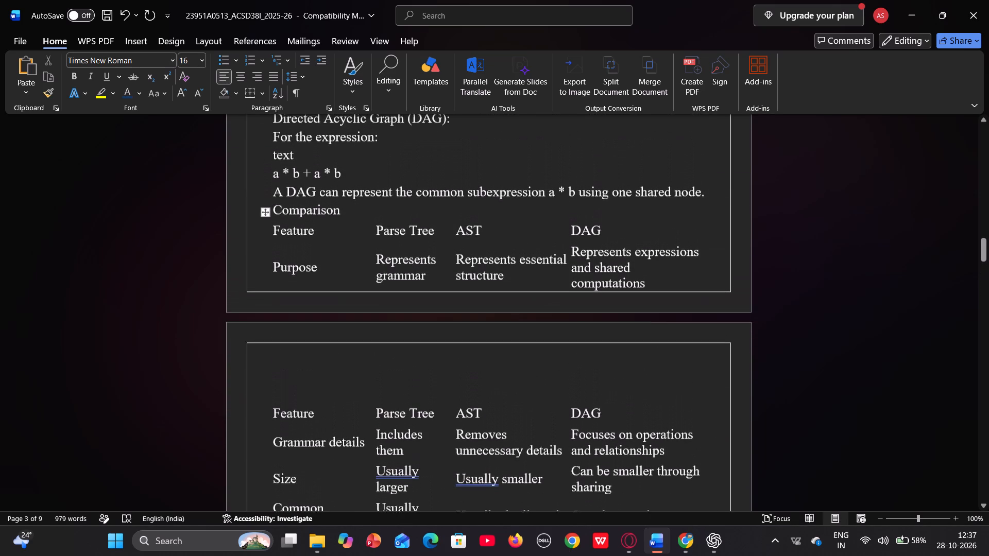
pyautogui.scroll(5, 315, 230)
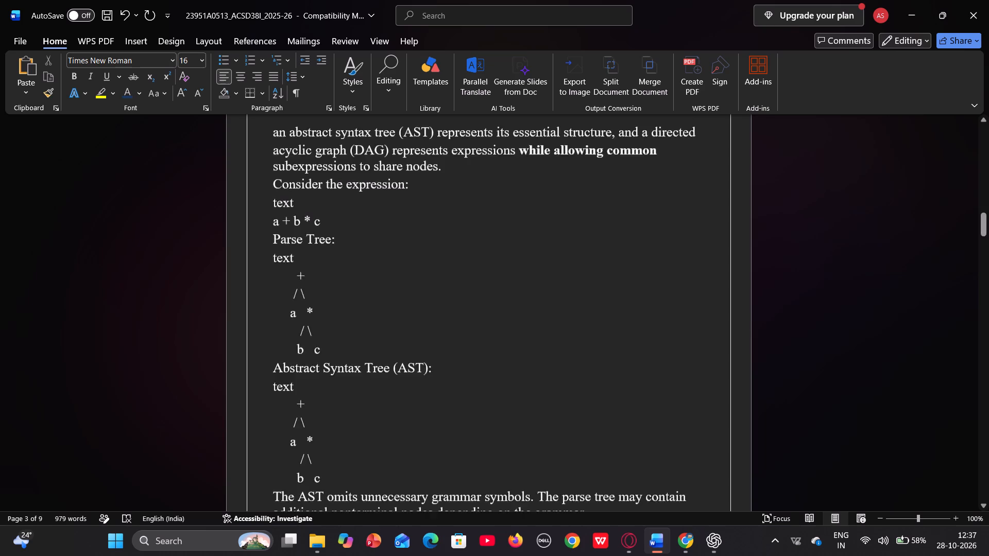
pyautogui.scroll(3, 315, 230)
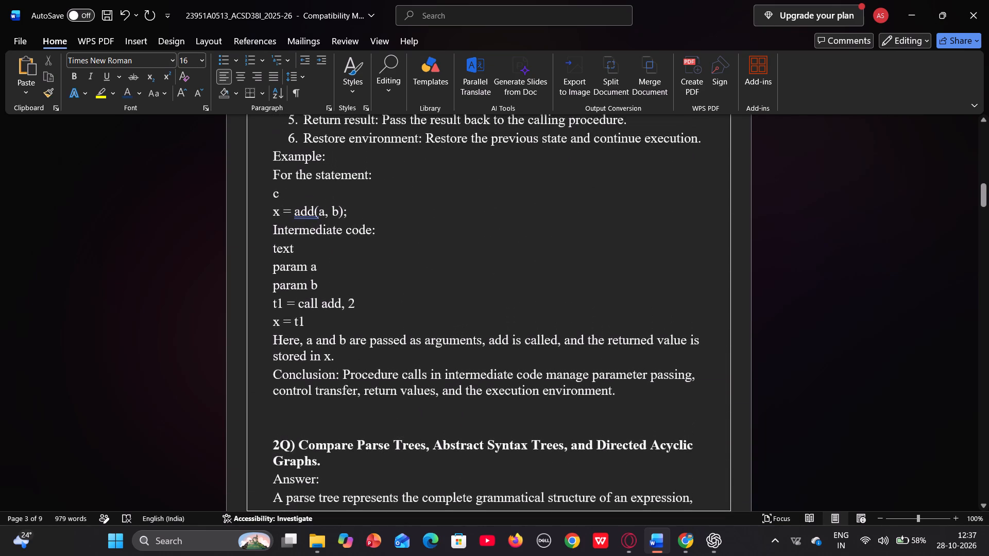
pyautogui.scroll(5, 315, 230)
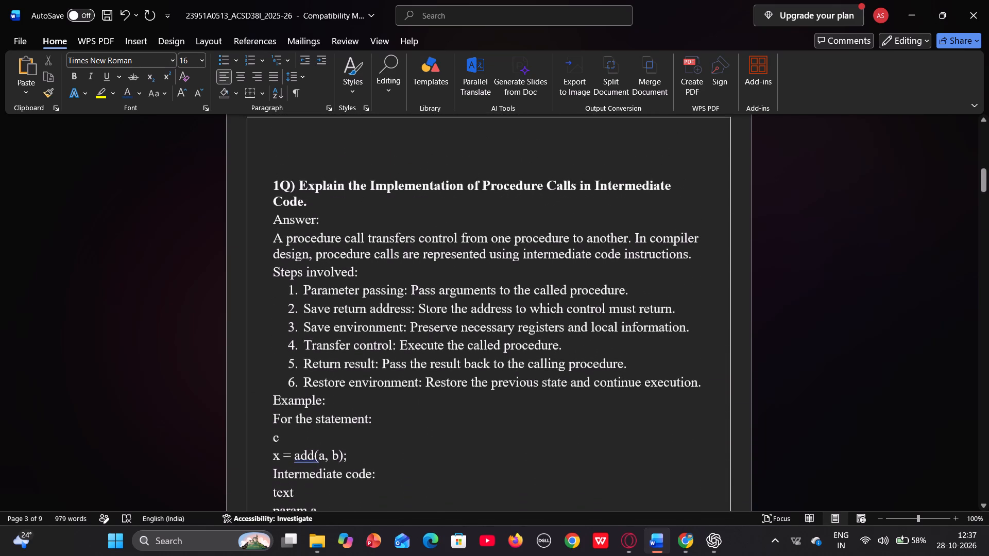
pyautogui.scroll(4, 315, 230)
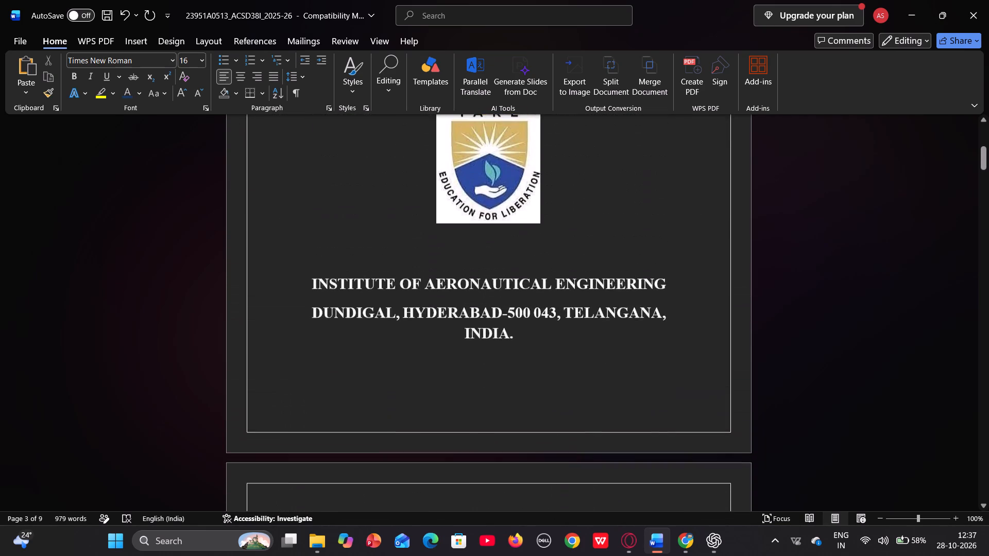
pyautogui.scroll(1, 315, 230)
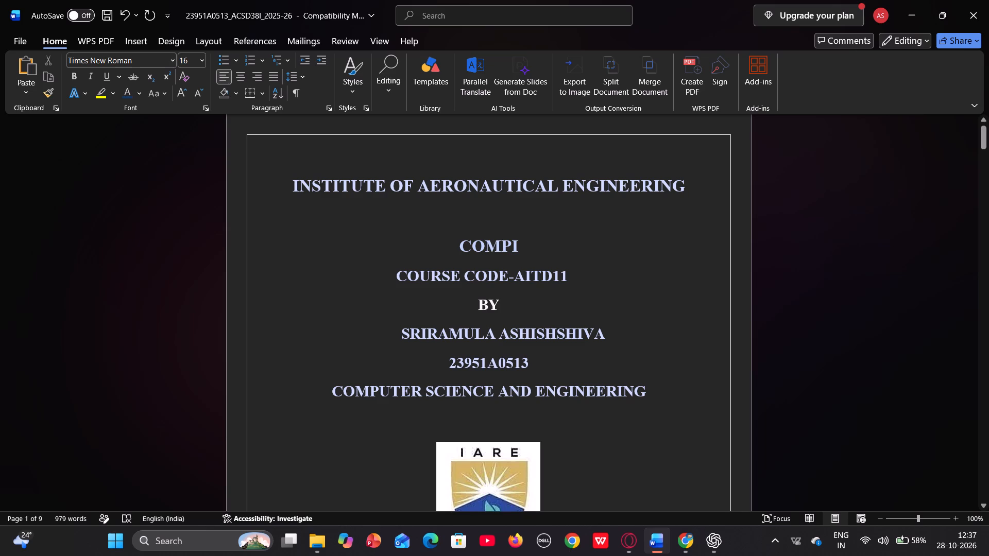
# Copy the course name "Compiler Construction" from the AAT-I course list in Chrome and paste it after "COMPI" on the Word cover page.
pyautogui.click(680, 542)
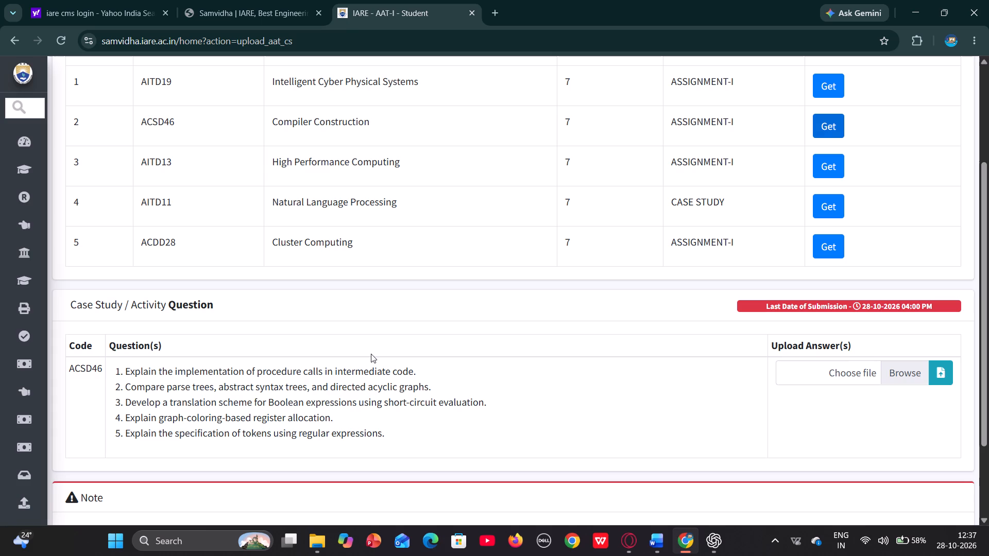
pyautogui.scroll(5, 367, 268)
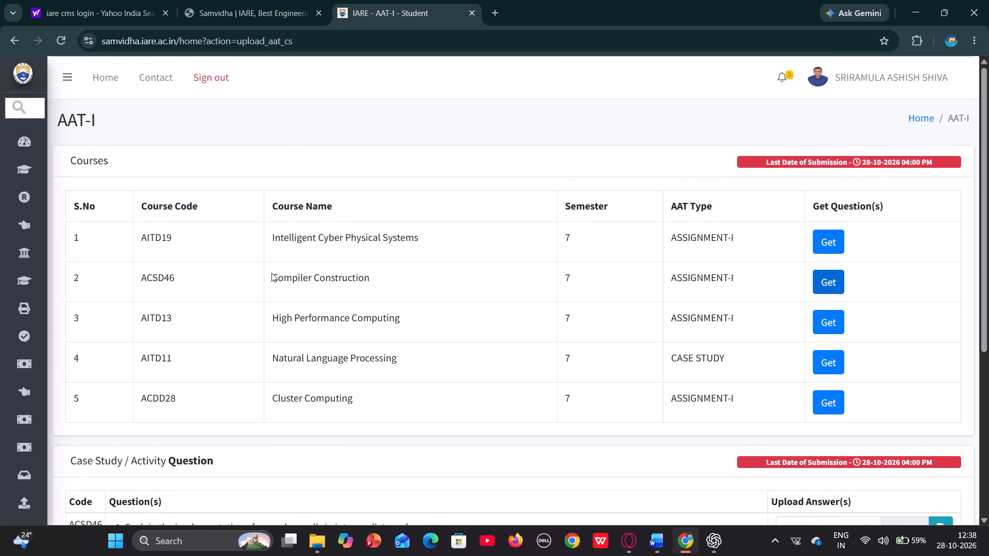
pyautogui.moveTo(271, 273); pyautogui.dragTo(377, 275)
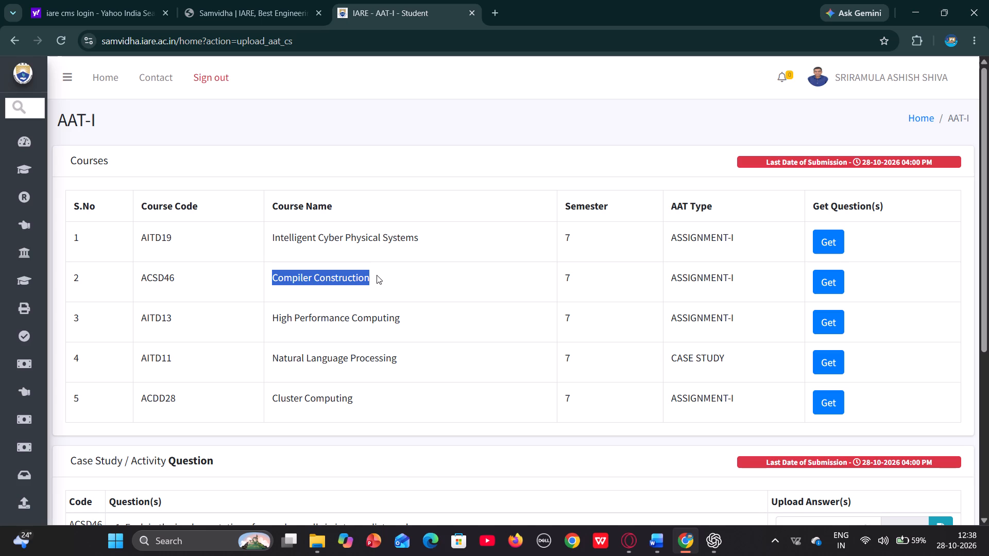
pyautogui.hotkey('ctrl', 'c')
pyautogui.hotkey('ctrl', 'c')
pyautogui.click(655, 537)
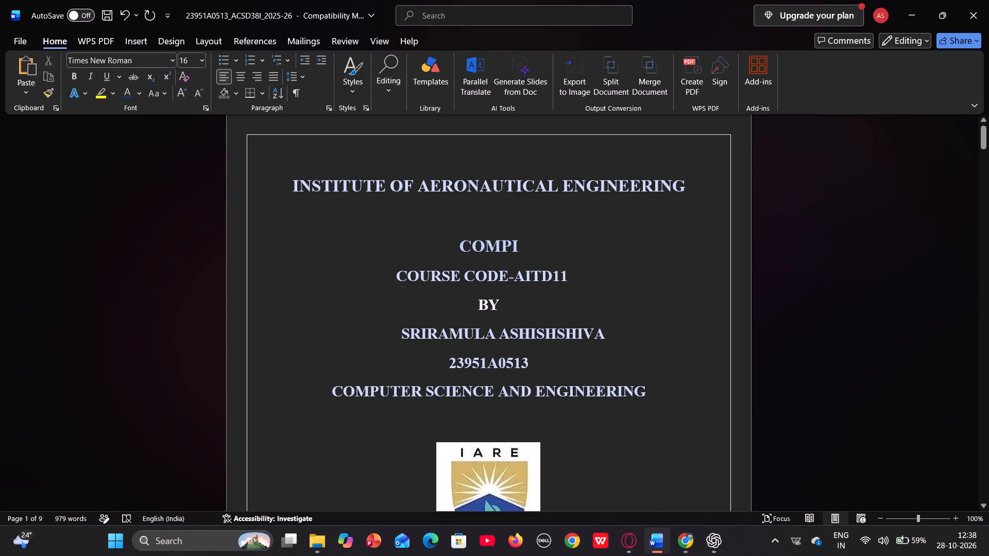
pyautogui.click(524, 244)
pyautogui.hotkey('ctrl', 'v')
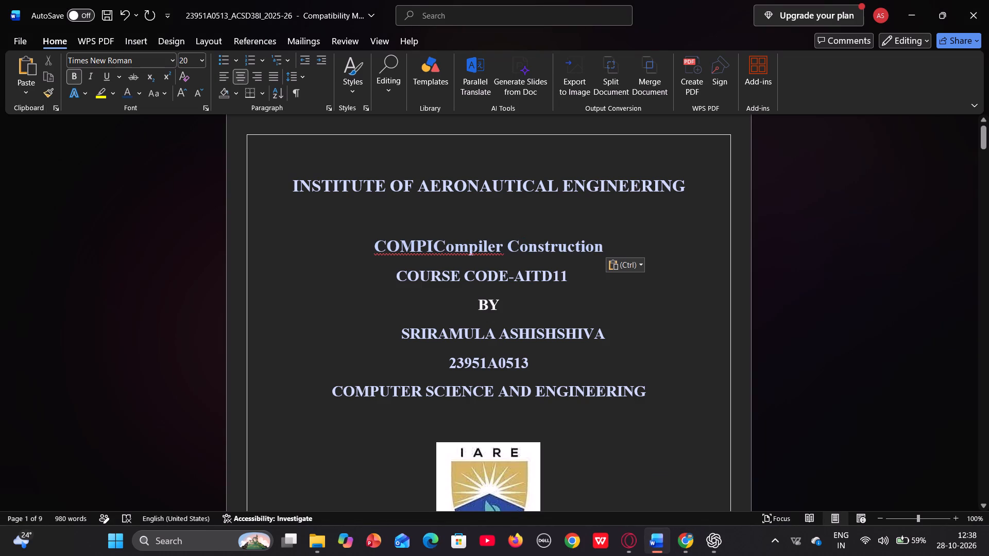
# Delete "COMPI" in front of "Compiler Construction" on the cover page and centre the title line.
pyautogui.click(434, 248)
pyautogui.press('BackSpace')
pyautogui.press('BackSpace')
pyautogui.press('BackSpace')
pyautogui.press('BackSpace')
pyautogui.press('BackSpace')
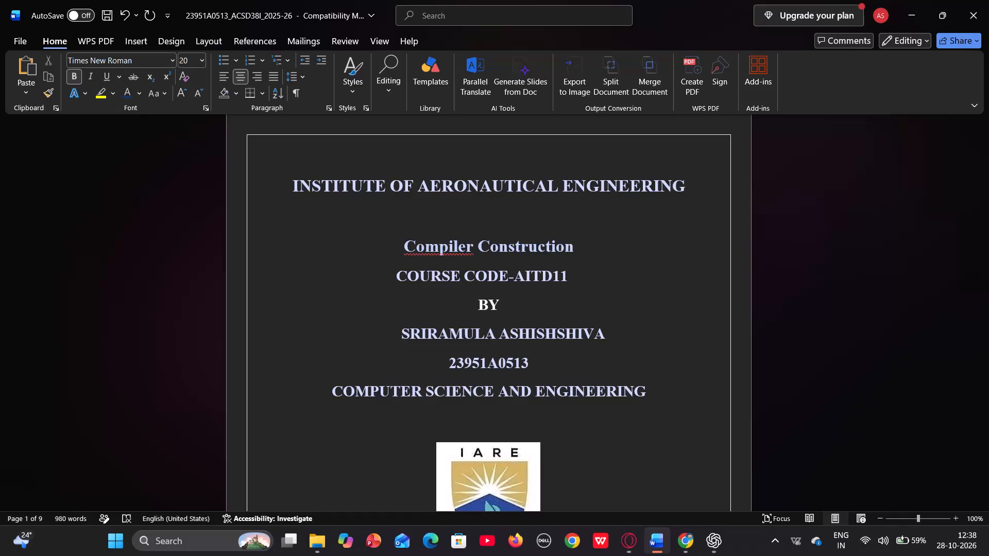
pyautogui.press('BackSpace')
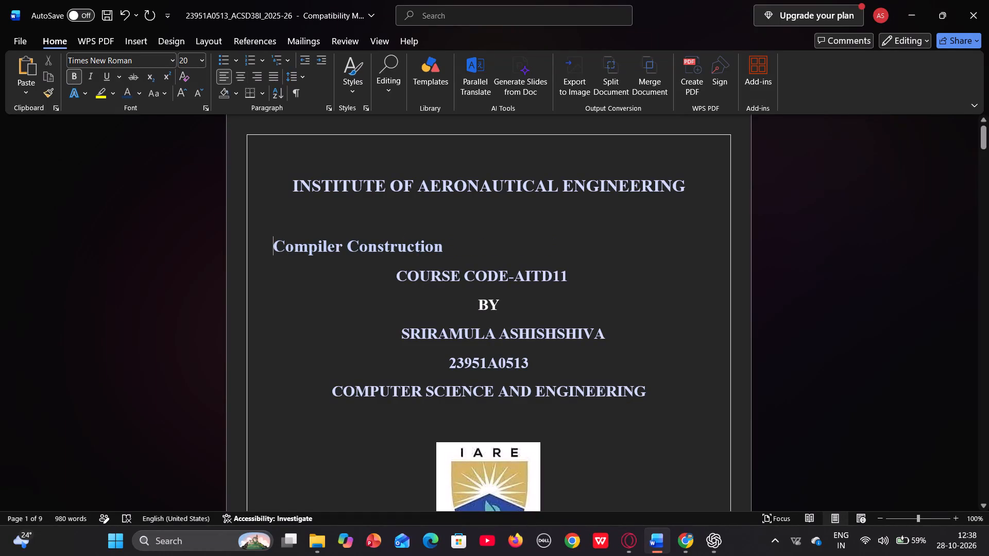
pyautogui.moveTo(250, 76); pyautogui.dragTo(244, 75)
pyautogui.click(244, 75)
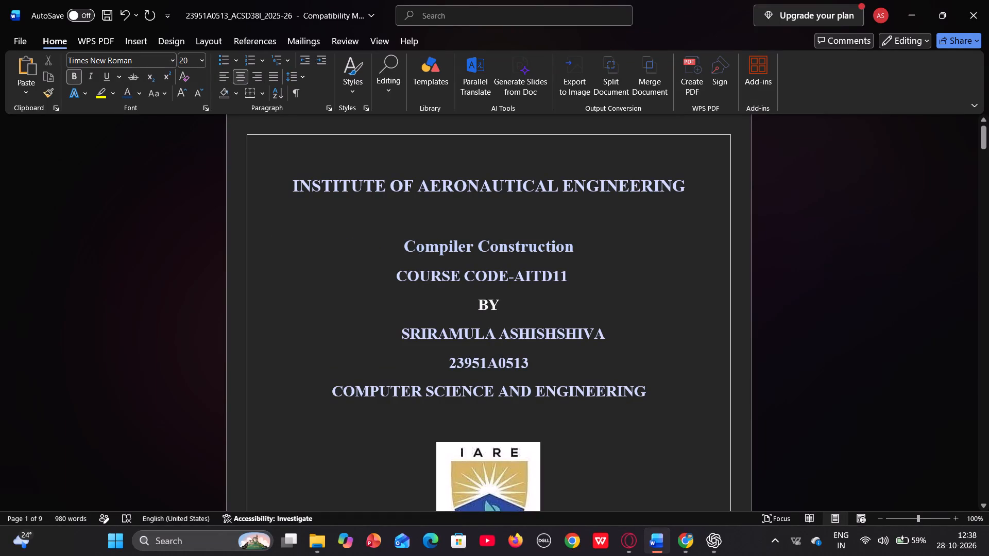
# Change the cover page's course code to ACSD46, checking the code for Compiler Construction in Samvidha's course list.
pyautogui.click(572, 276)
pyautogui.press('BackSpace')
pyautogui.press('BackSpace')
pyautogui.press('BackSpace')
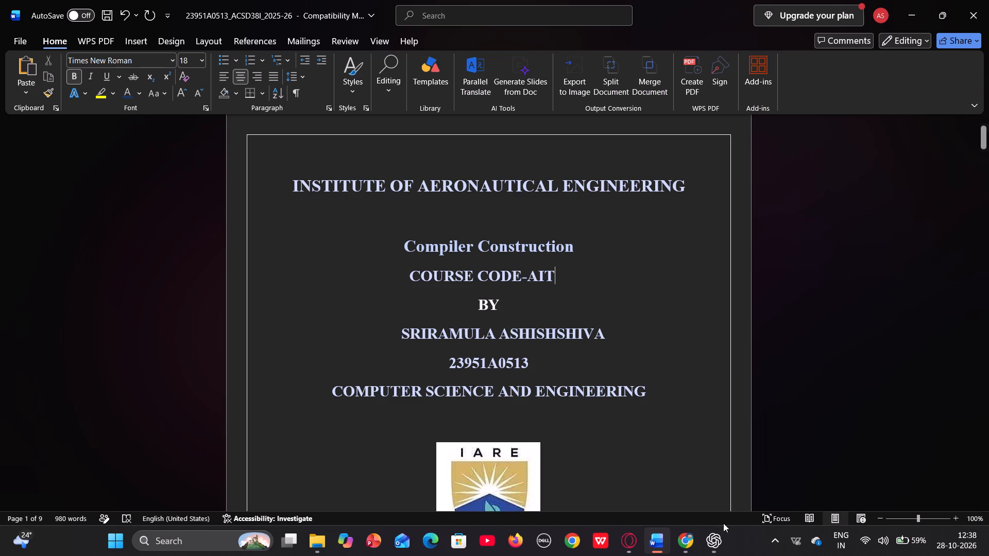
pyautogui.click(691, 539)
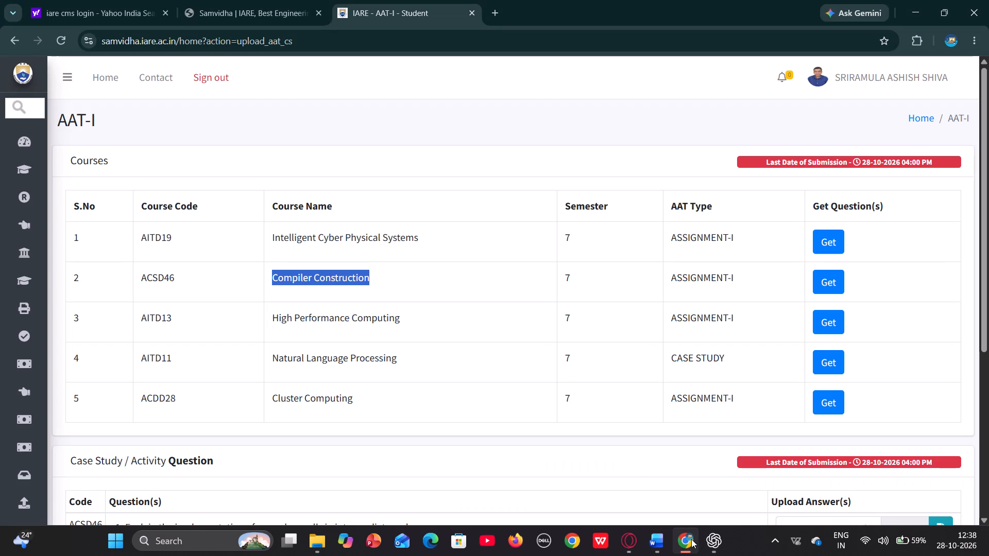
pyautogui.click(452, 275)
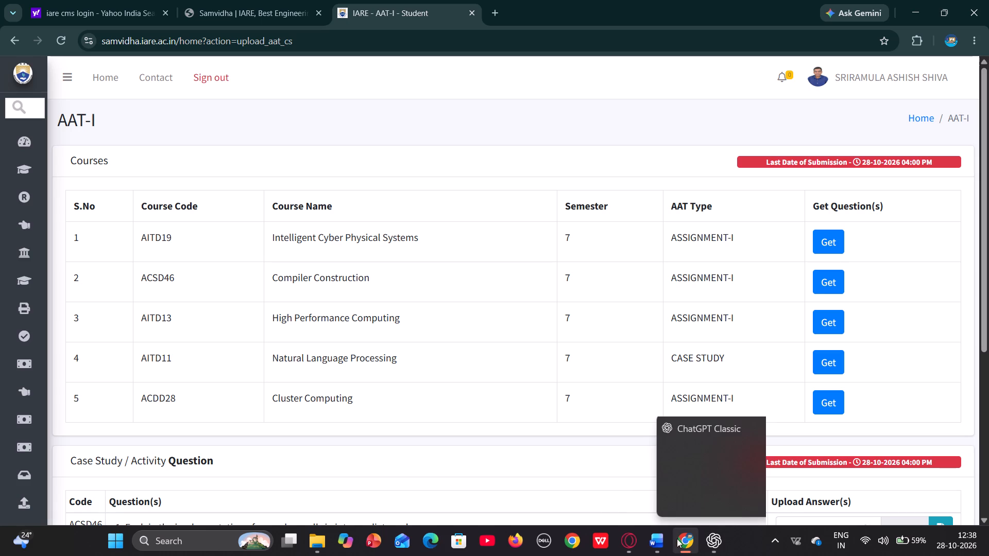
pyautogui.click(658, 542)
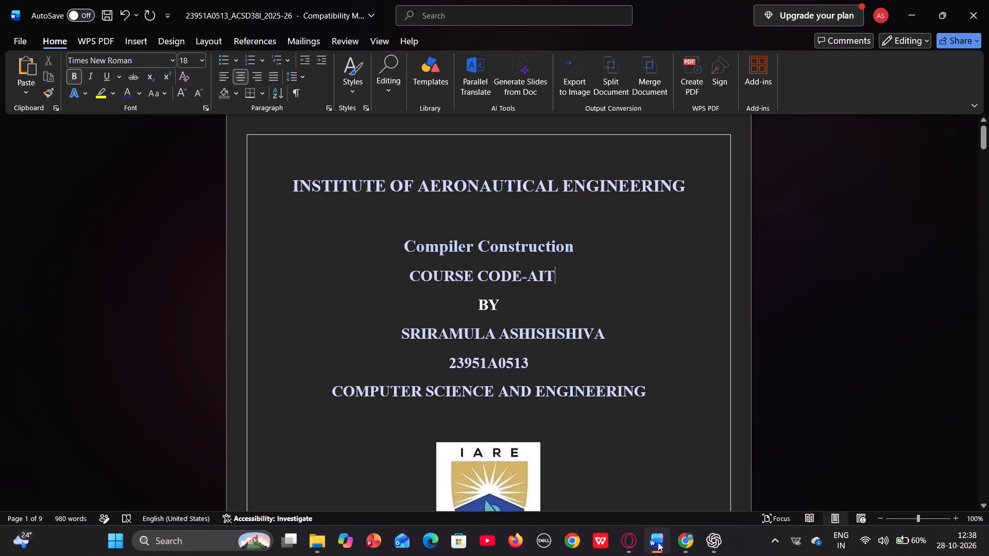
pyautogui.press('BackSpace')
pyautogui.press('BackSpace')
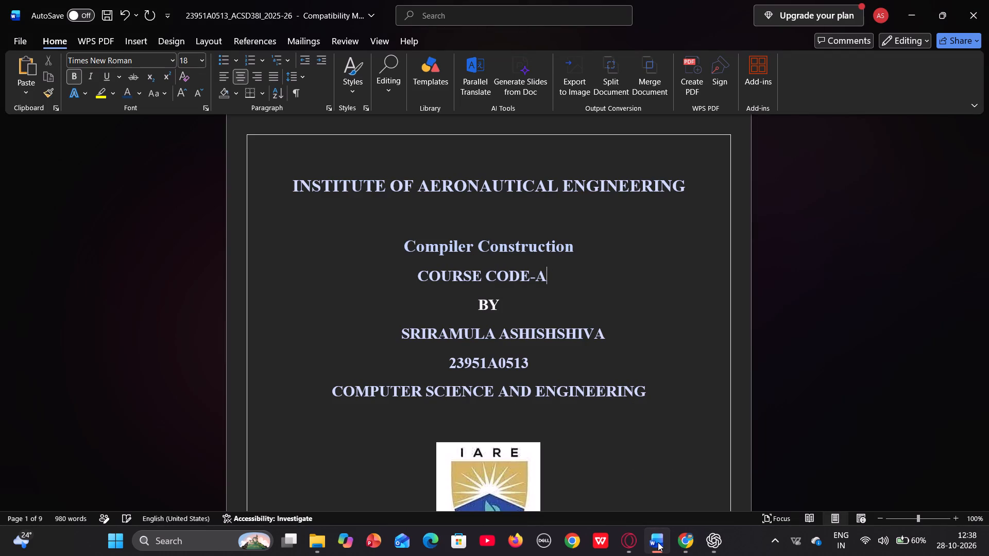
pyautogui.write('CSD')
pyautogui.write('46')
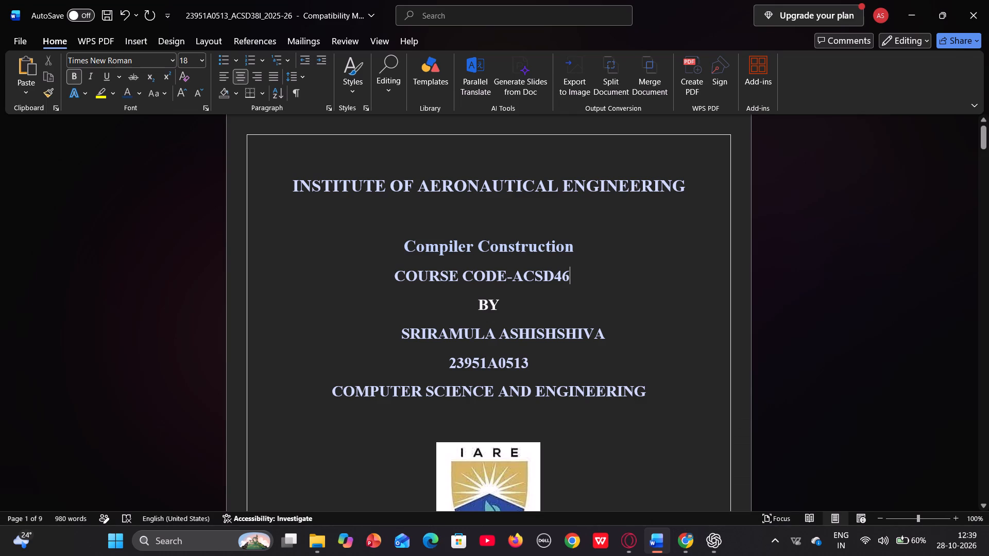
# Review the whole Compiler Construction report from the cover page through the last answer, checking its layout.
pyautogui.scroll(-3, 577, 366)
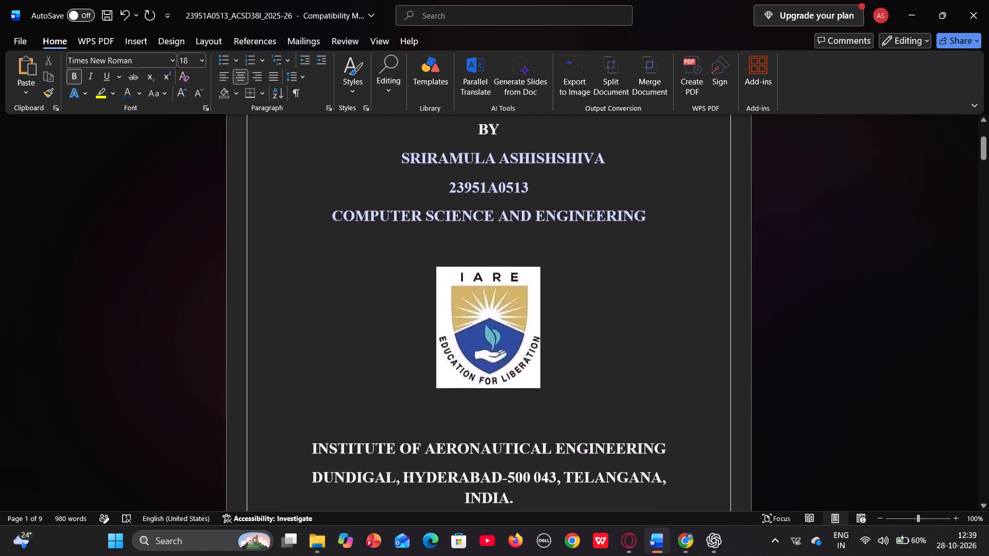
pyautogui.scroll(-1, 577, 366)
pyautogui.scroll(4, 577, 366)
pyautogui.scroll(-1, 577, 366)
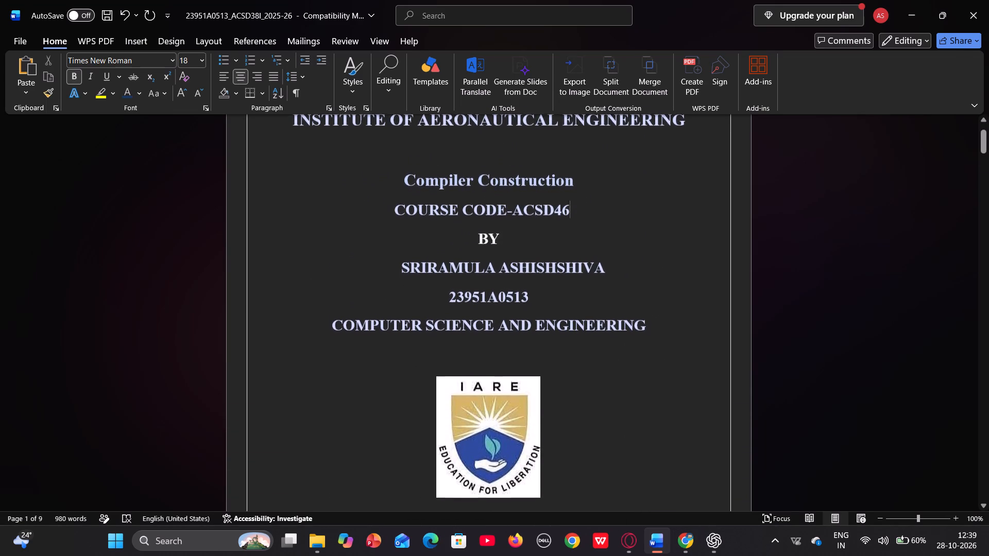
pyautogui.scroll(-5, 577, 366)
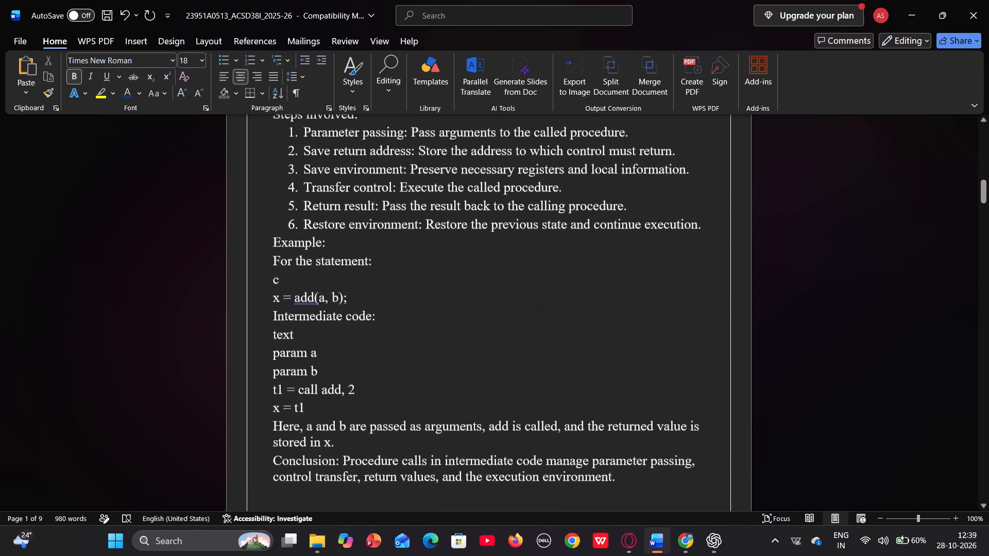
pyautogui.scroll(-6, 577, 366)
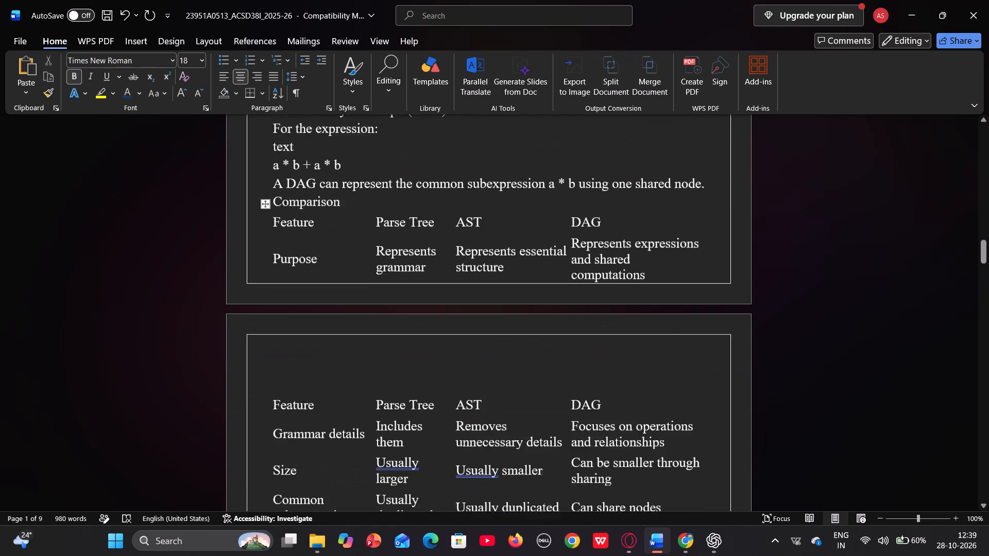
pyautogui.scroll(-9, 577, 366)
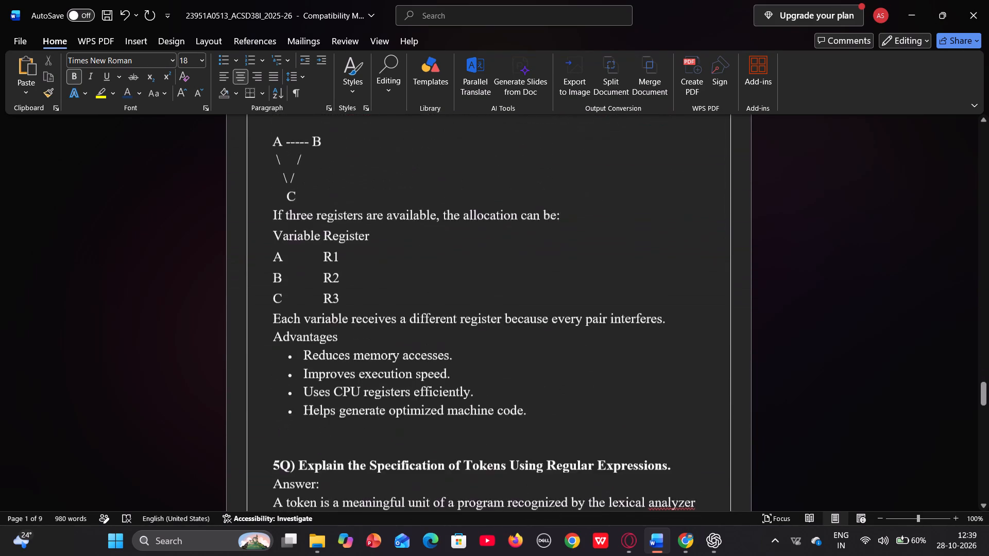
pyautogui.scroll(-7, 577, 366)
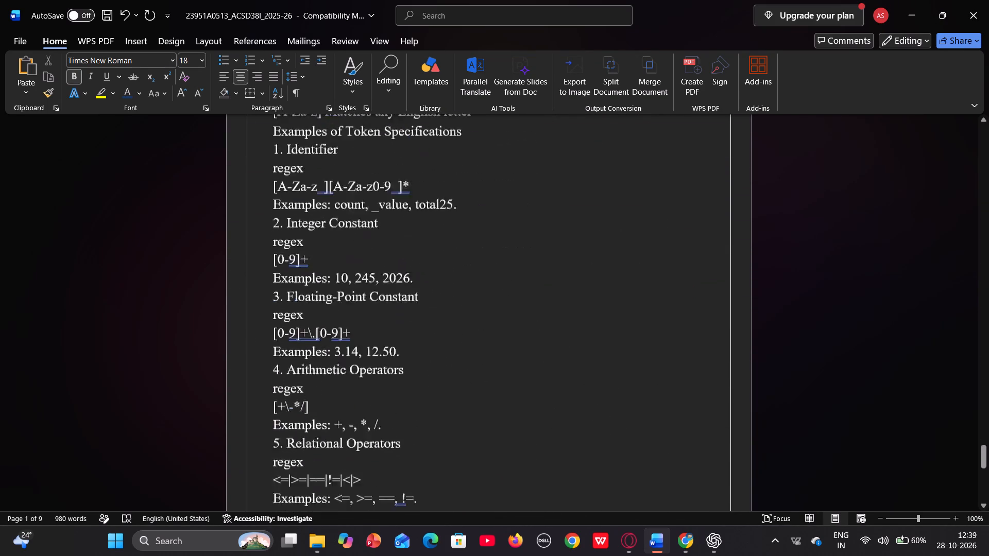
pyautogui.scroll(-7, 577, 366)
pyautogui.scroll(5, 577, 366)
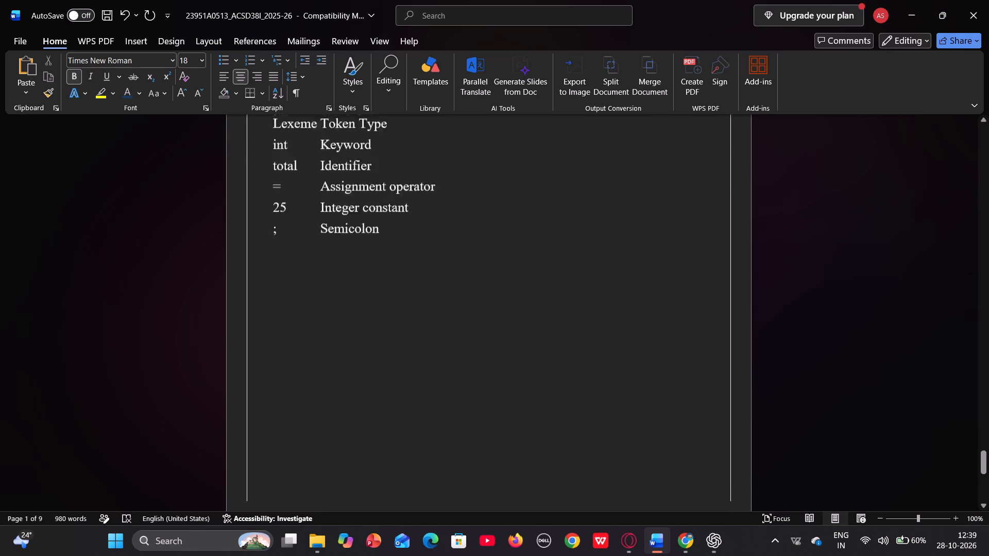
pyautogui.scroll(20, 577, 366)
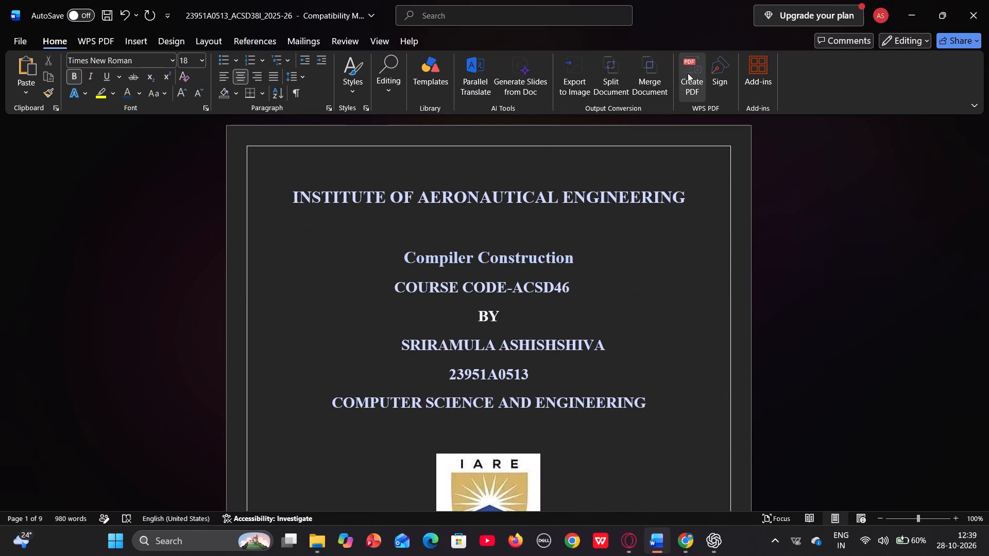
# Save the Compiler Construction report in Word.
pyautogui.click(109, 11)
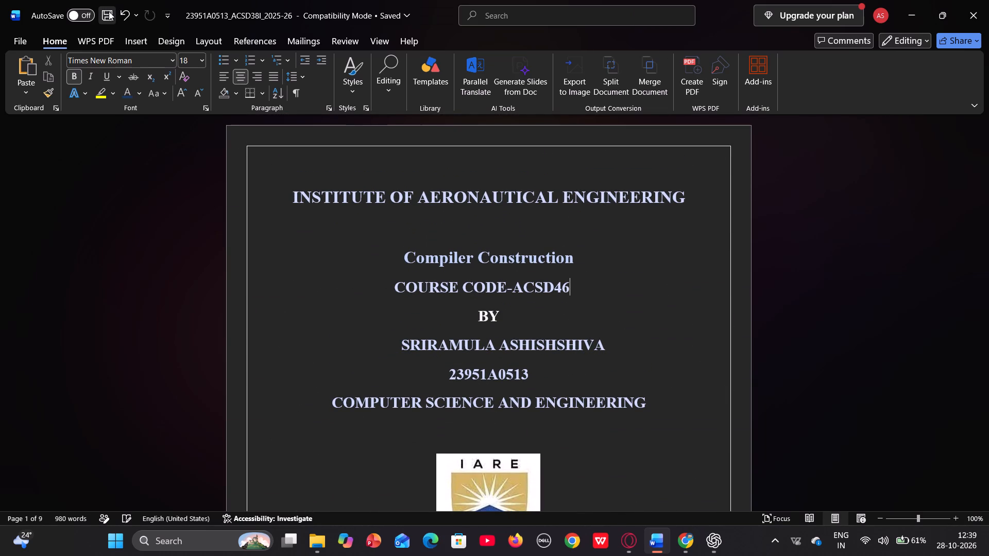
# Open the saved ACSD38I 2025-26 report from the Downloads folder in WPS Office as read-only.
pyautogui.click(915, 18)
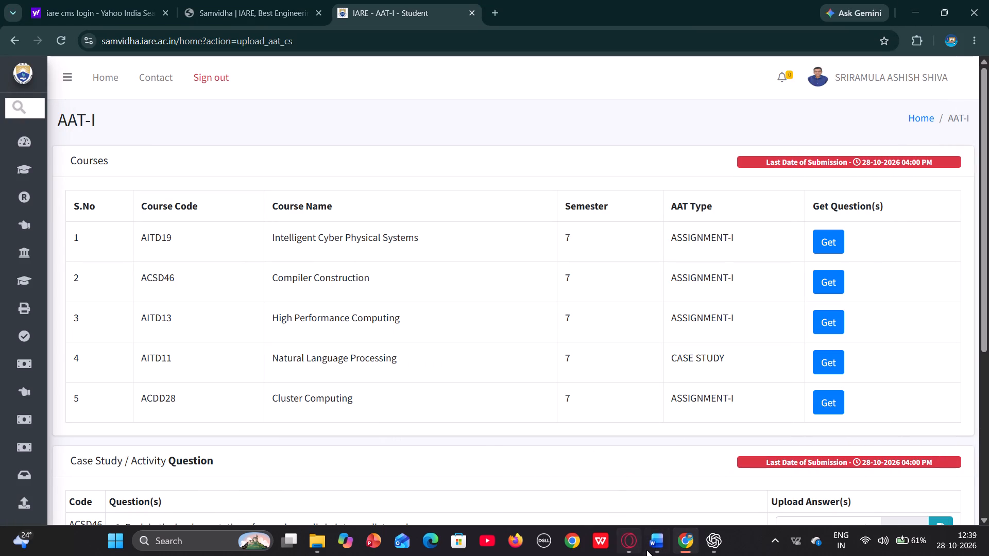
pyautogui.click(313, 543)
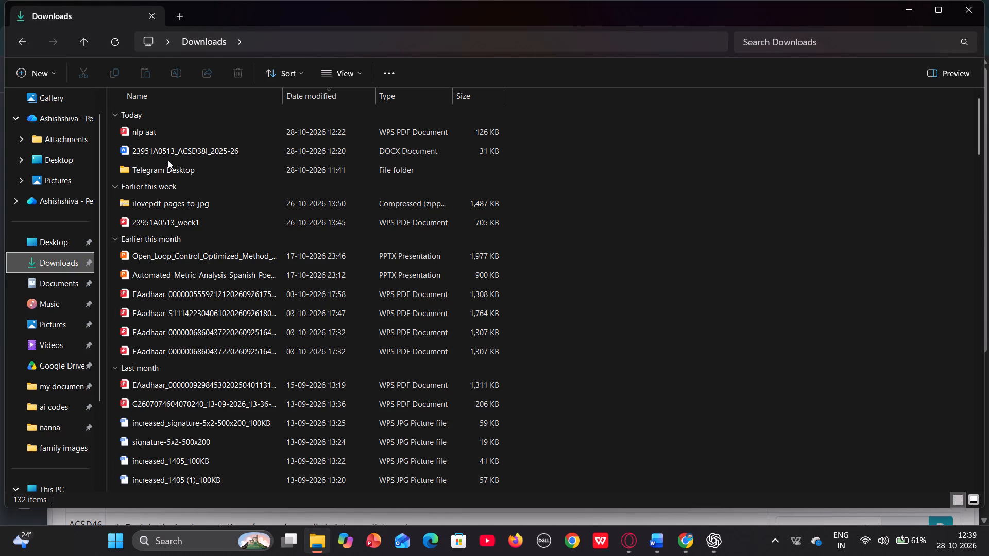
pyautogui.doubleClick(170, 157)
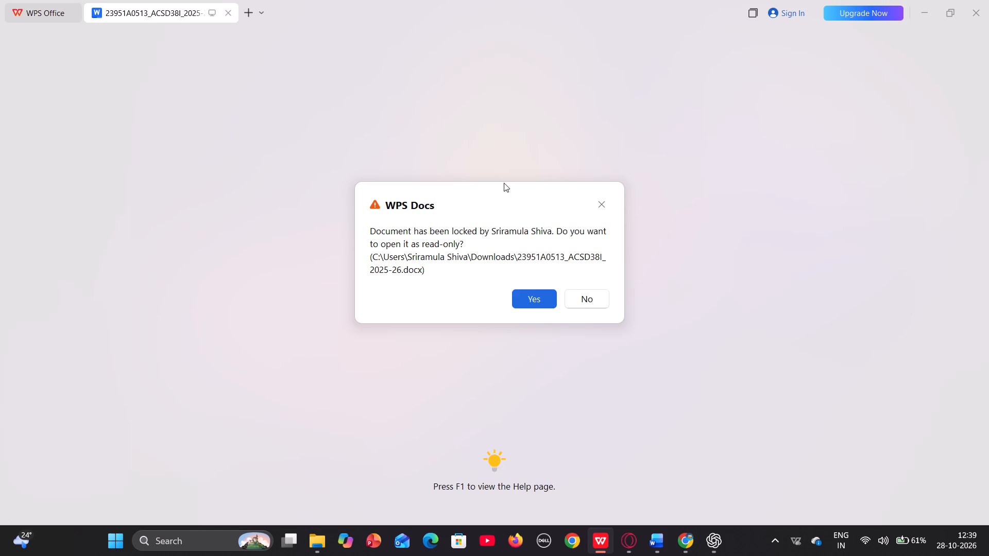
pyautogui.click(543, 294)
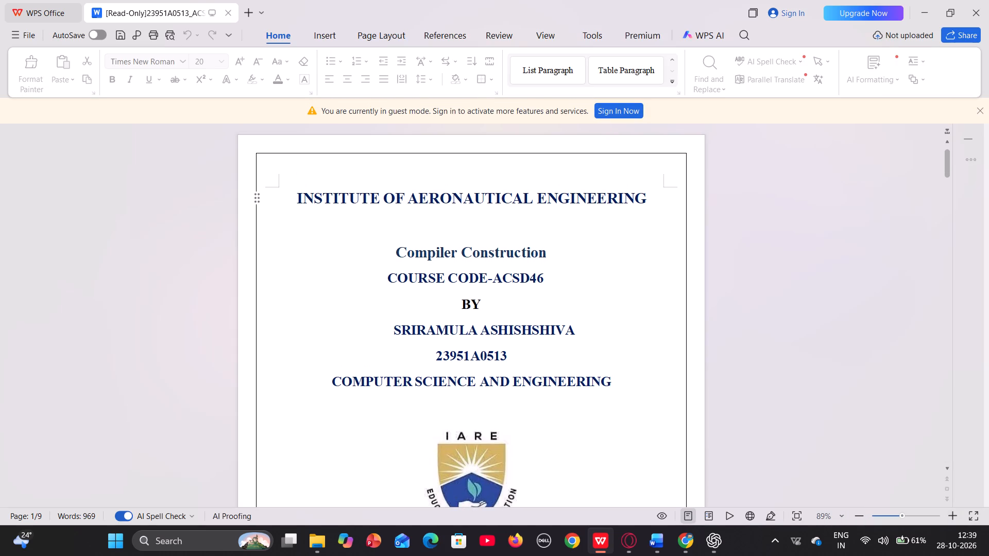
# Examine the report's cover page, answers, tables and page breaks in WPS Office, from start to end and back.
pyautogui.scroll(-1, 554, 297)
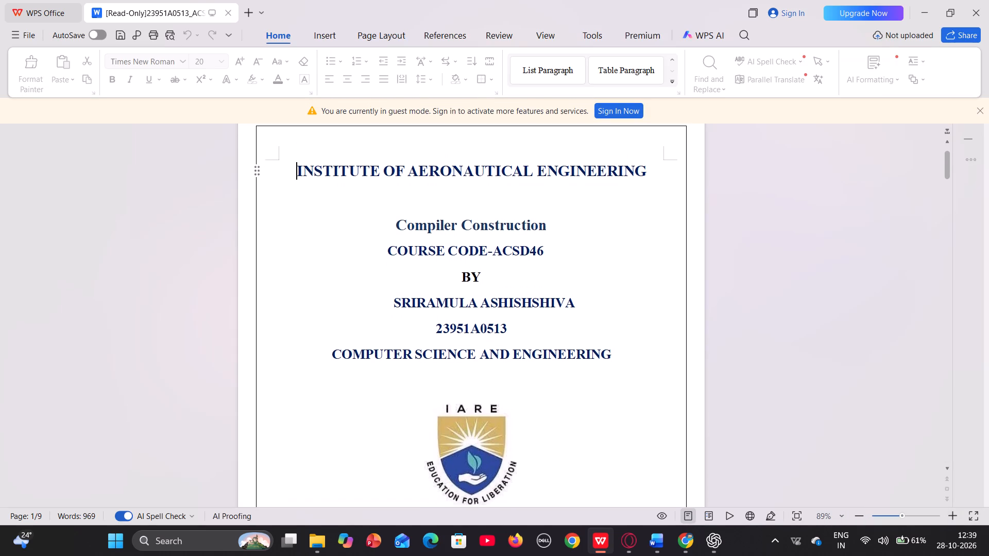
pyautogui.scroll(-2, 554, 297)
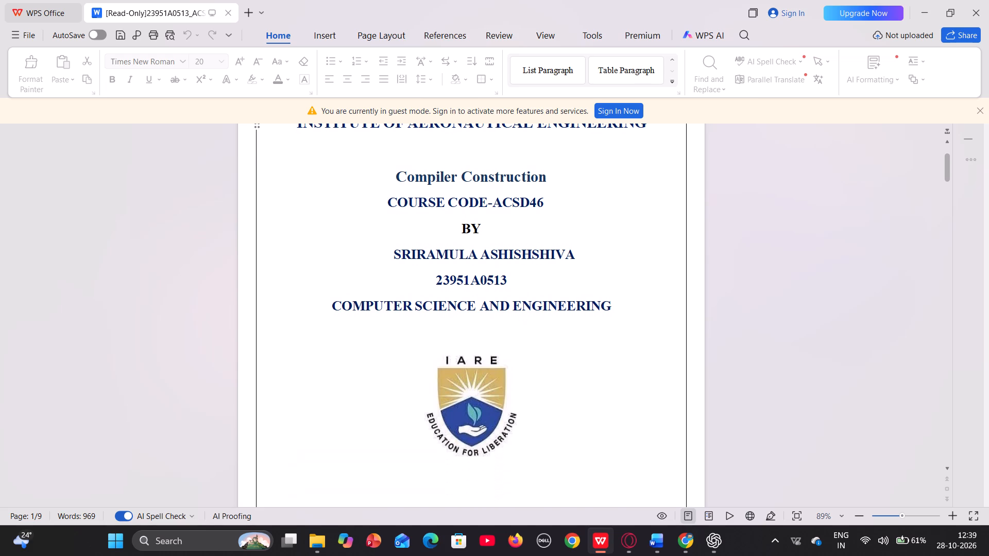
pyautogui.scroll(-5, 554, 297)
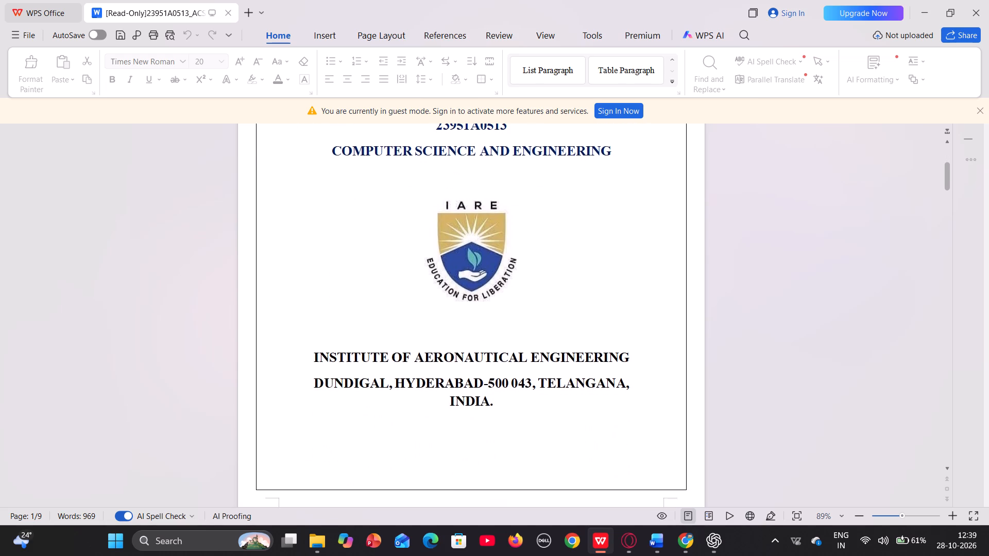
pyautogui.scroll(-6, 554, 297)
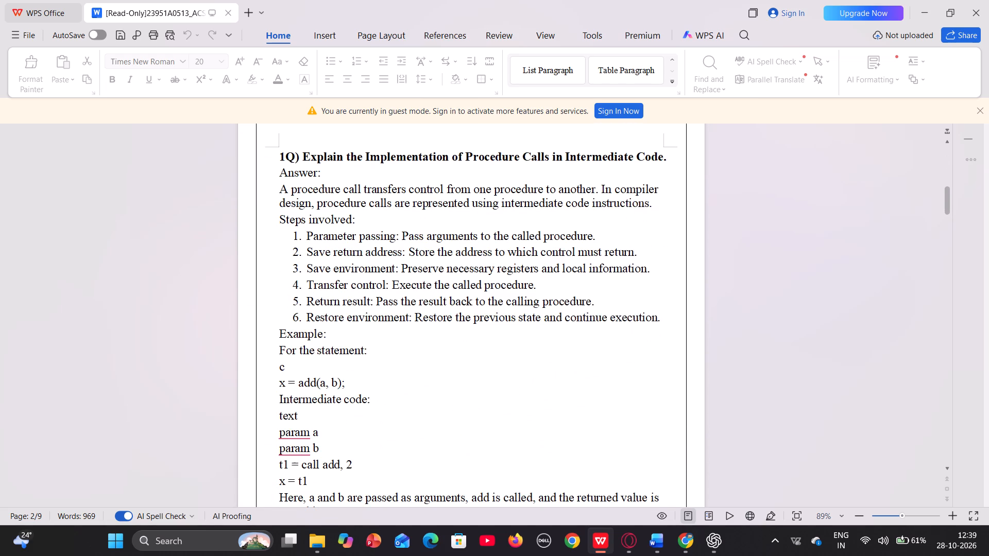
pyautogui.scroll(-1, 554, 297)
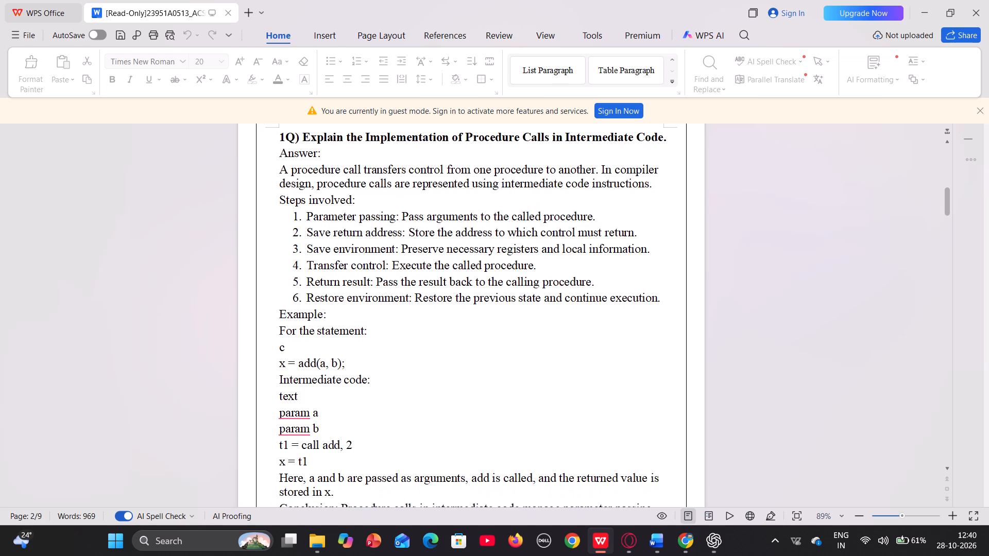
pyautogui.scroll(-7, 554, 297)
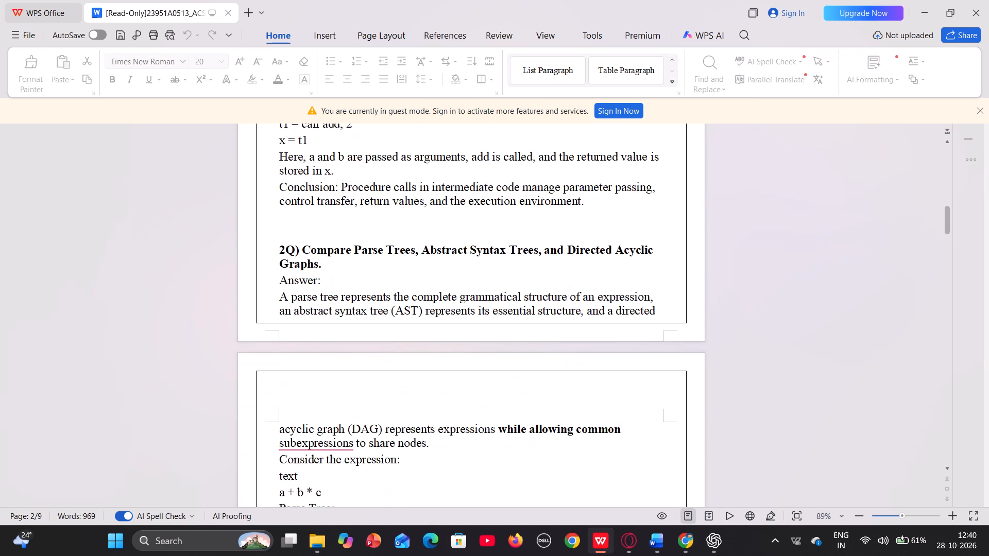
pyautogui.scroll(-10, 554, 297)
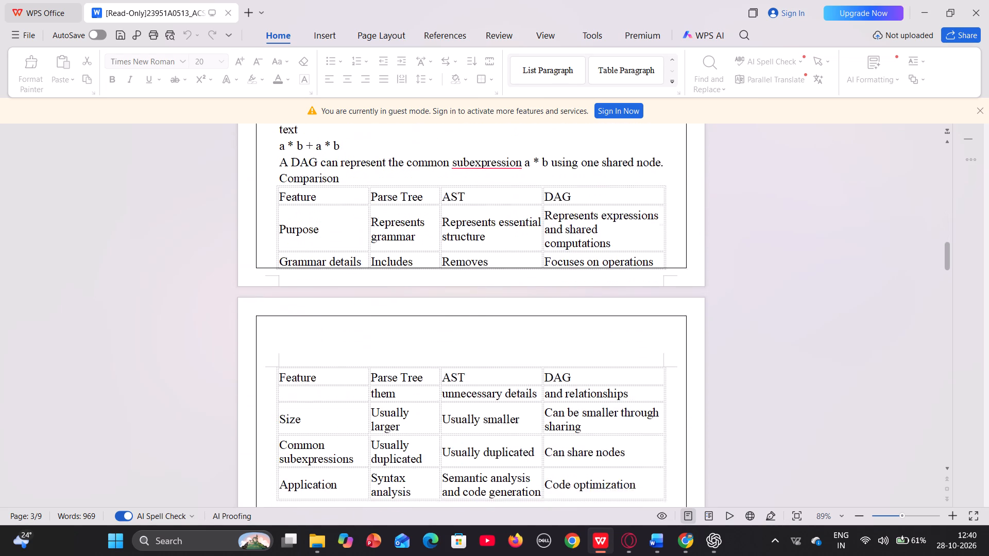
pyautogui.scroll(-7, 554, 297)
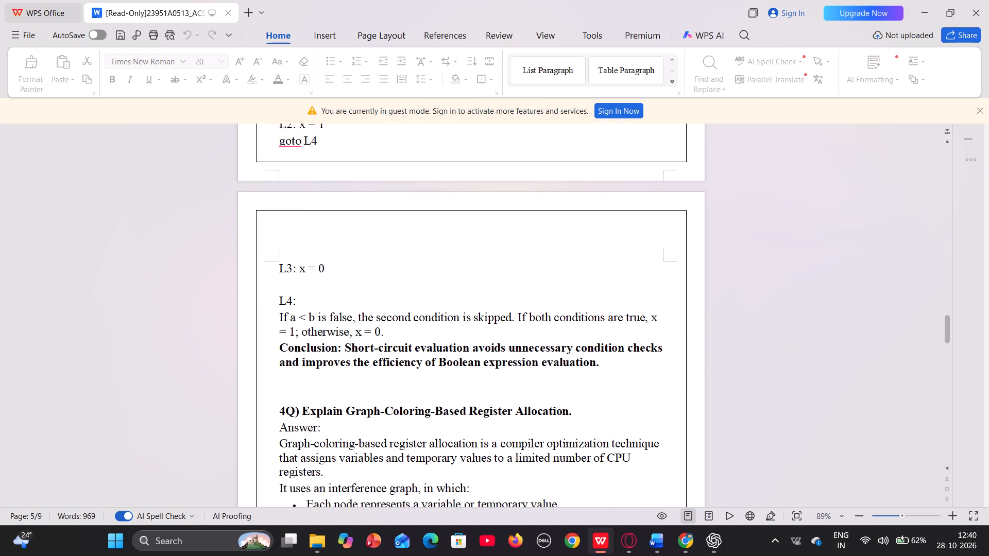
pyautogui.scroll(-7, 554, 297)
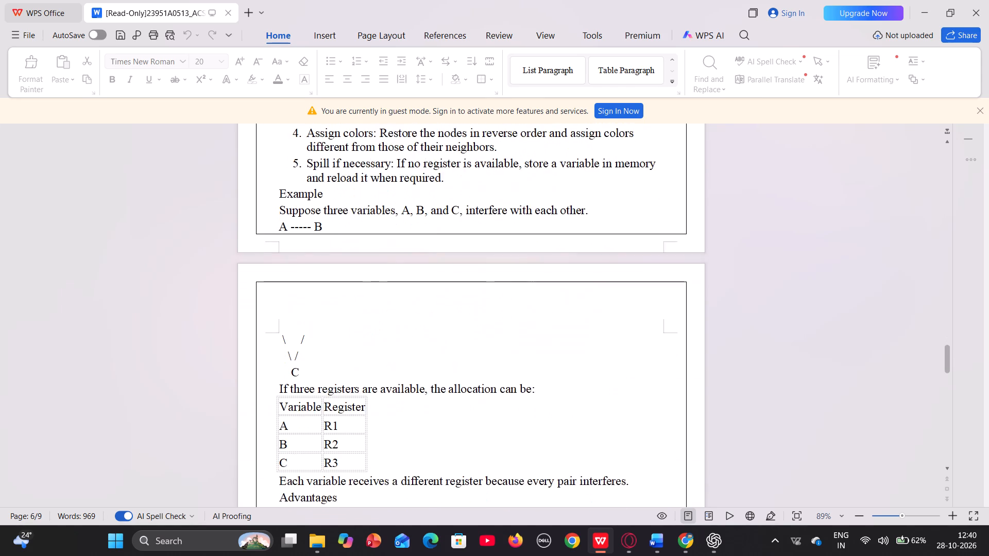
pyautogui.scroll(-7, 554, 297)
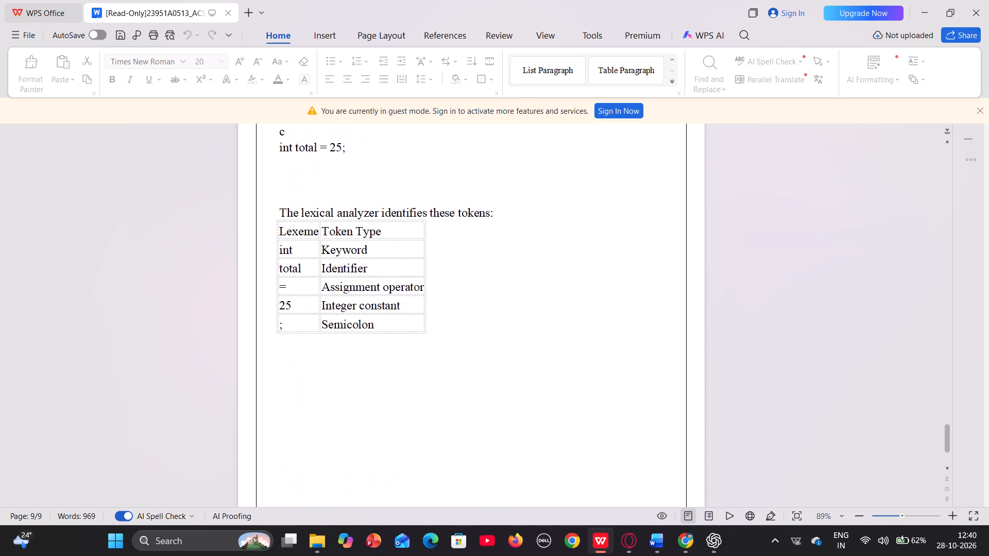
pyautogui.scroll(-1, 554, 297)
pyautogui.scroll(6, 554, 297)
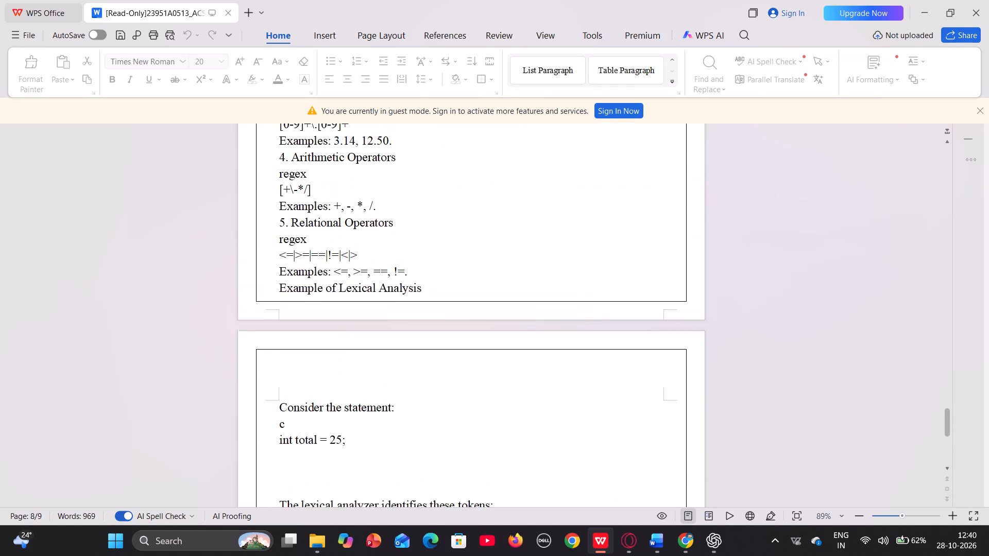
pyautogui.scroll(9, 554, 297)
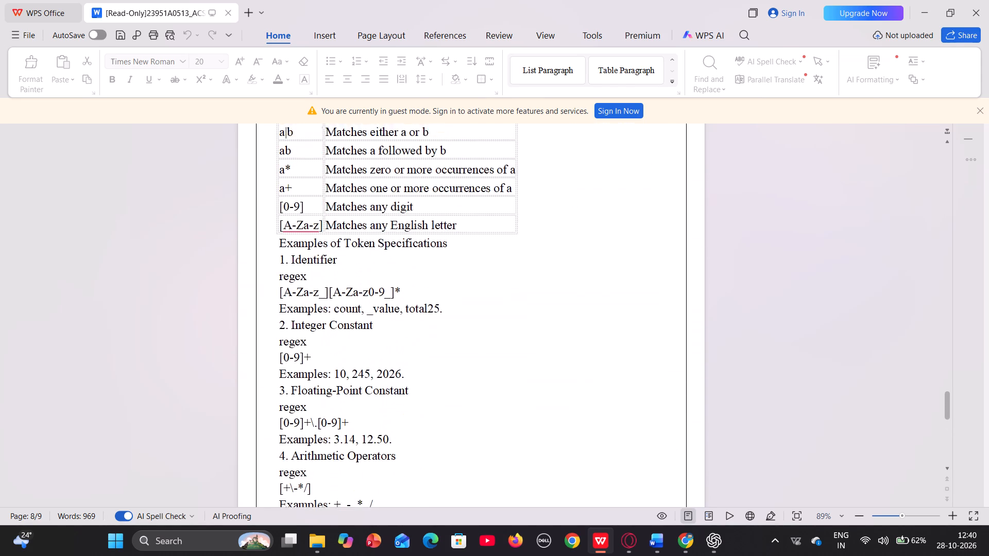
pyautogui.scroll(9, 554, 297)
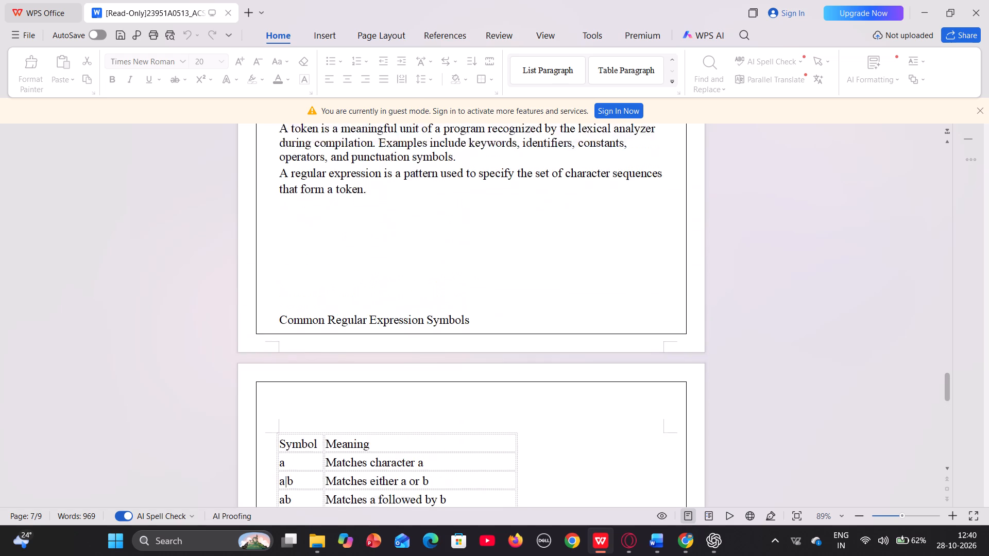
pyautogui.scroll(20, 554, 297)
pyautogui.scroll(1, 554, 297)
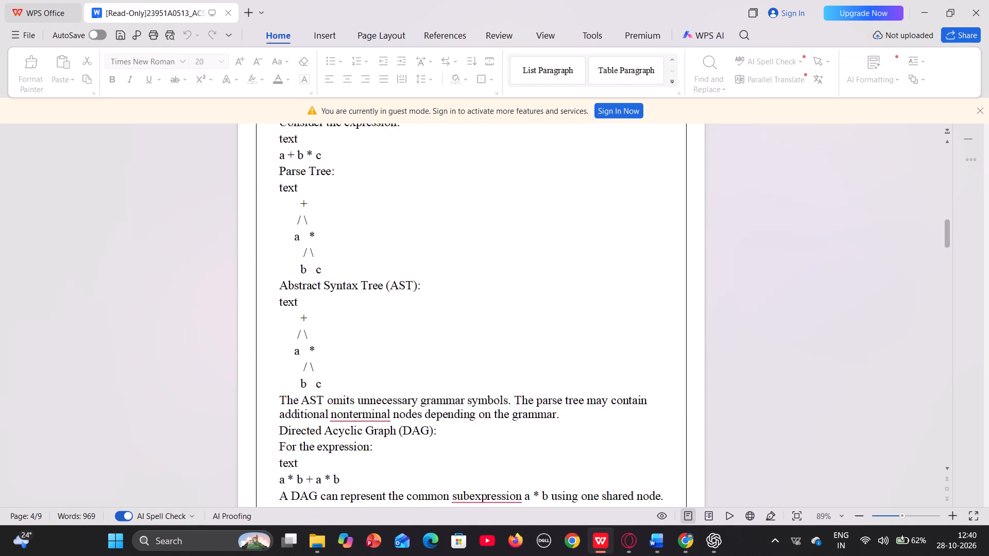
pyautogui.scroll(10, 554, 297)
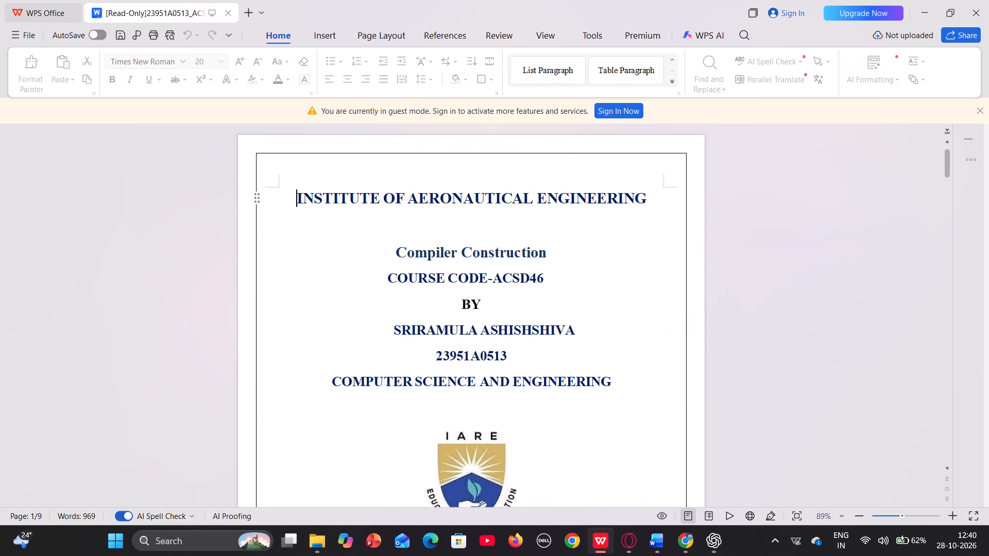
# Save the read-only Compiler Construction report as a PDF named "Com aat" in the Downloads folder.
pyautogui.click(122, 34)
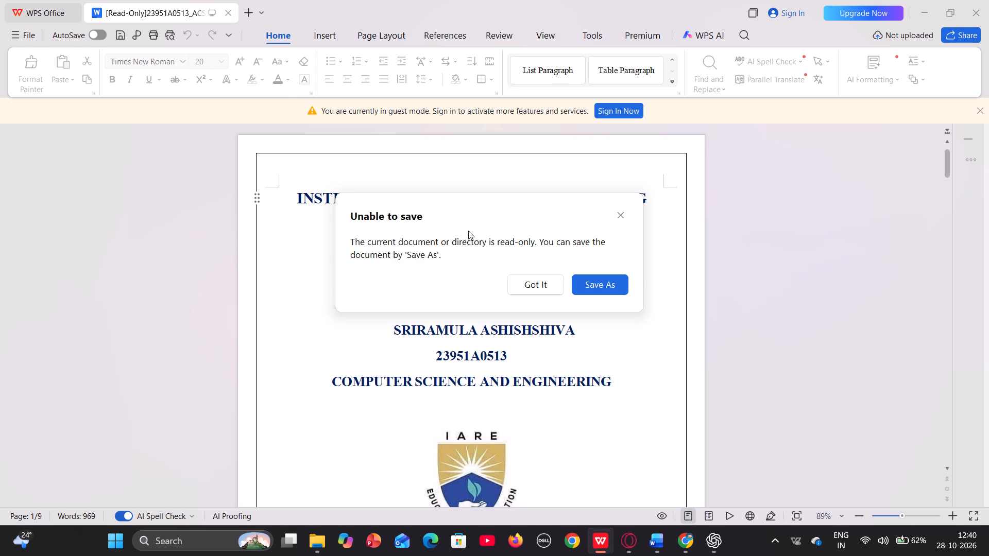
pyautogui.click(602, 281)
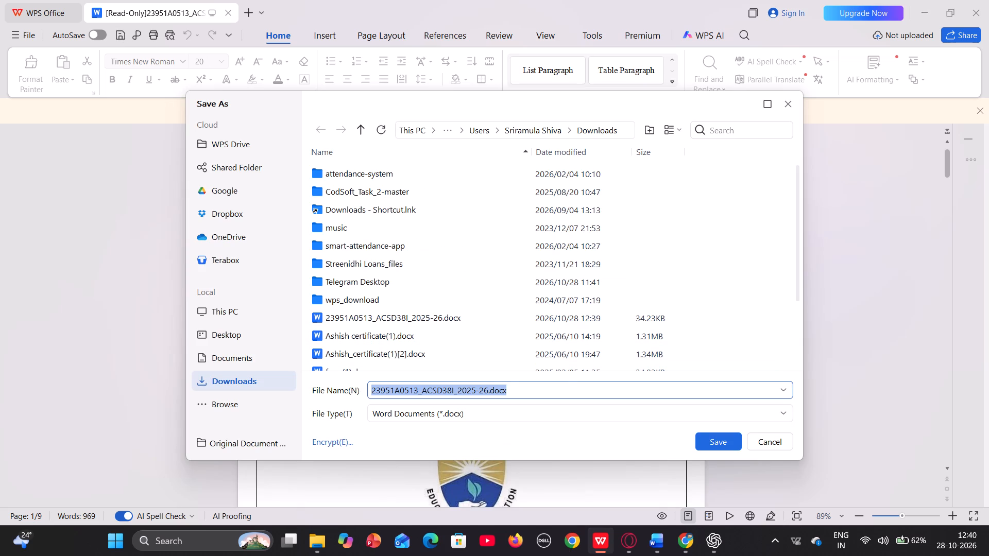
pyautogui.press('BackSpace')
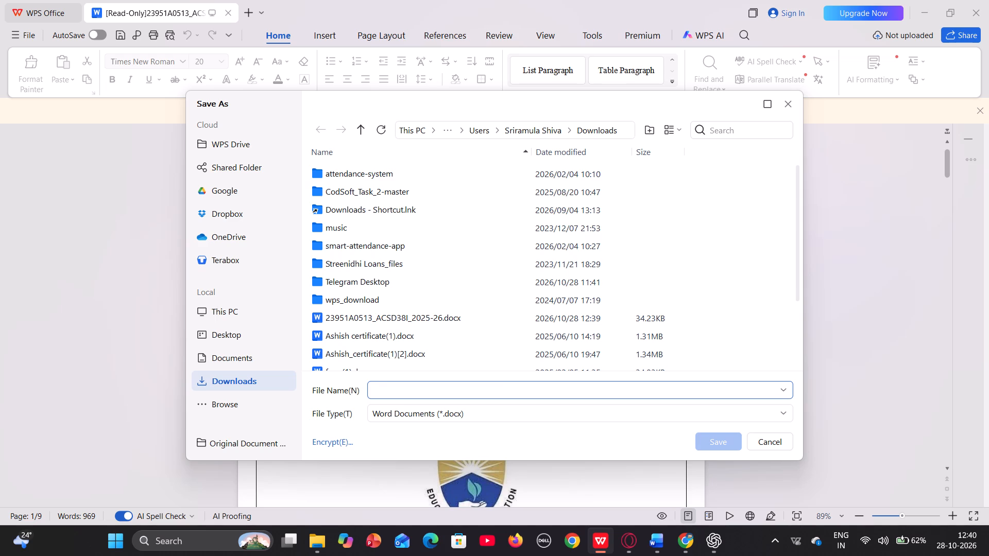
pyautogui.press('c')
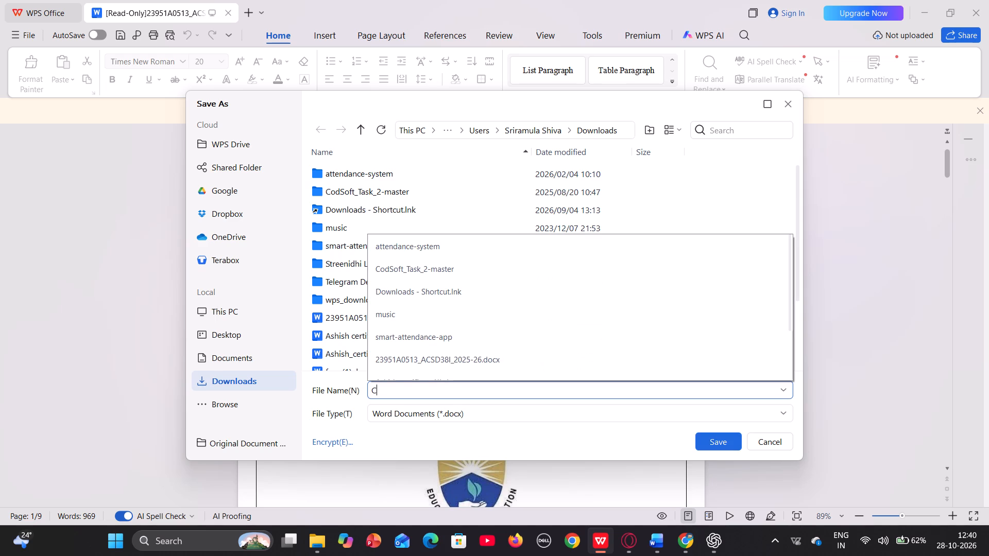
pyautogui.write('om')
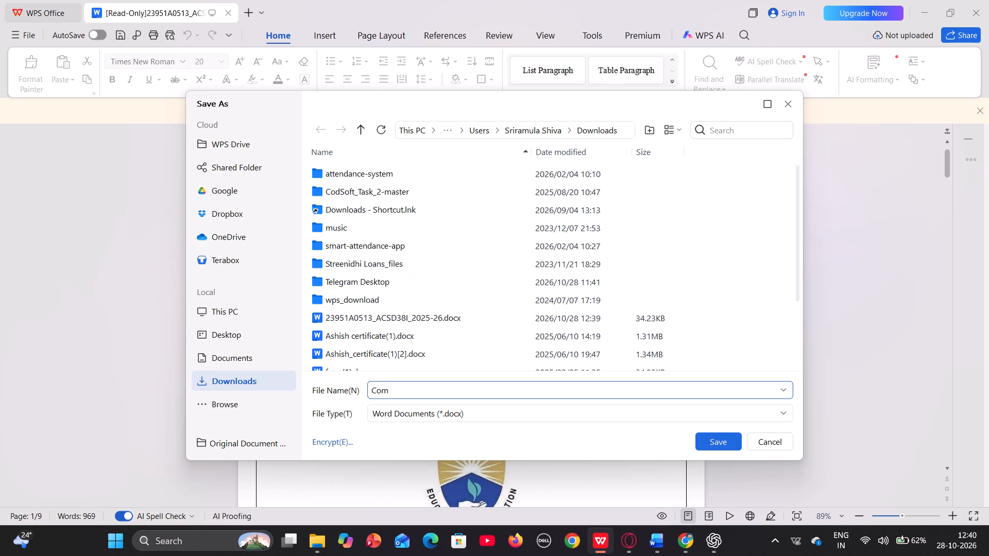
pyautogui.press('space')
pyautogui.write('aa')
pyautogui.press('t')
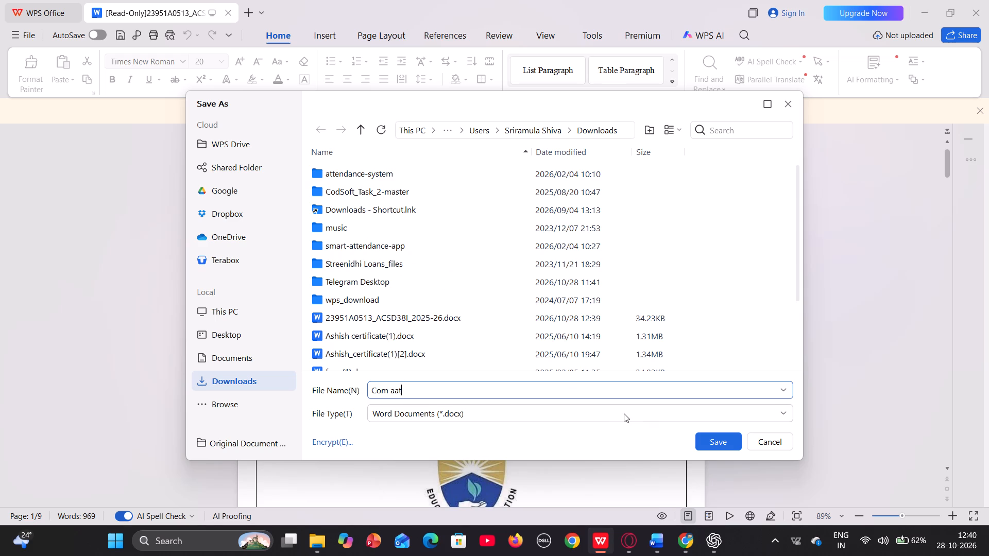
pyautogui.click(628, 413)
pyautogui.scroll(-1, 485, 370)
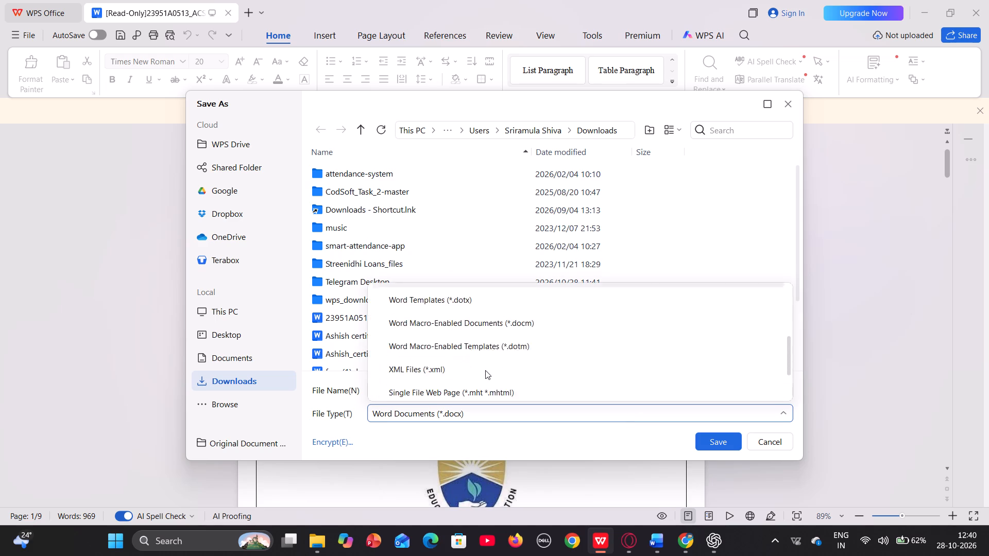
pyautogui.scroll(-2, 485, 370)
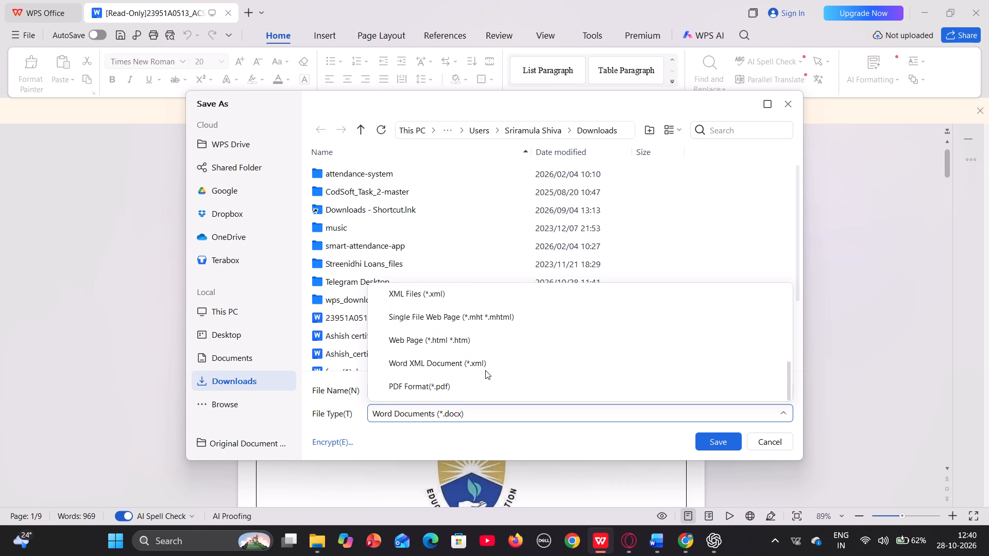
pyautogui.click(440, 386)
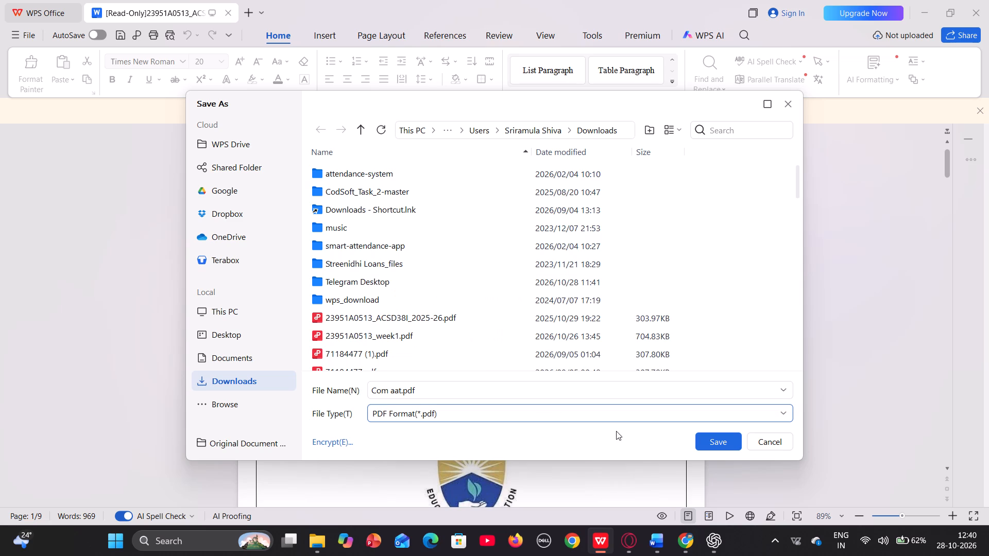
pyautogui.click(723, 437)
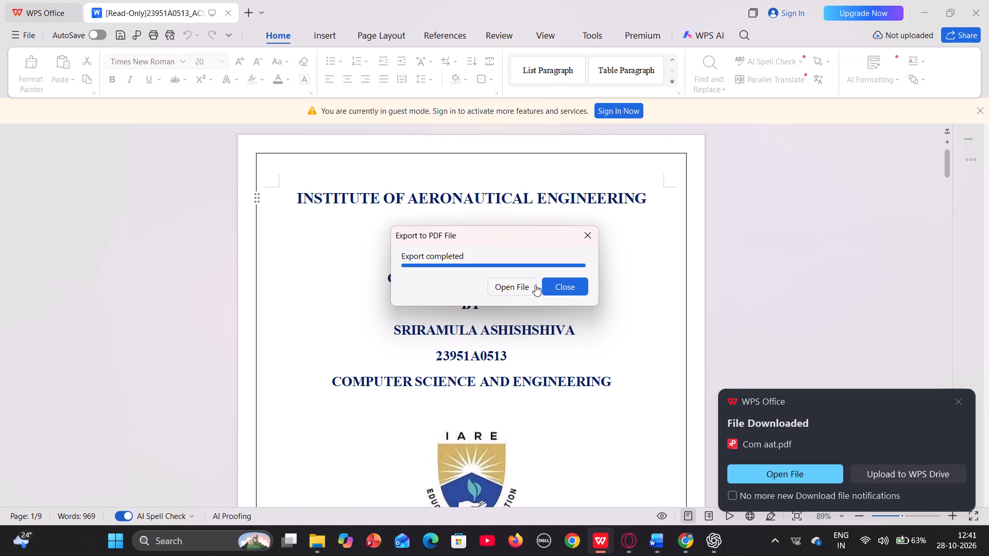
# Open the exported Com aat PDF, check its pages and tables, and close WPS Office.
pyautogui.click(518, 286)
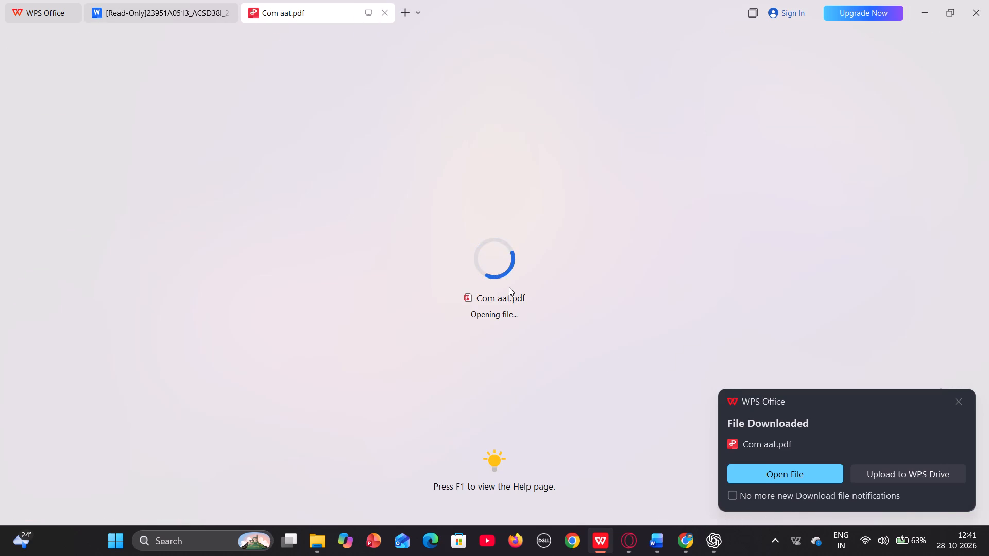
pyautogui.scroll(-11, 509, 287)
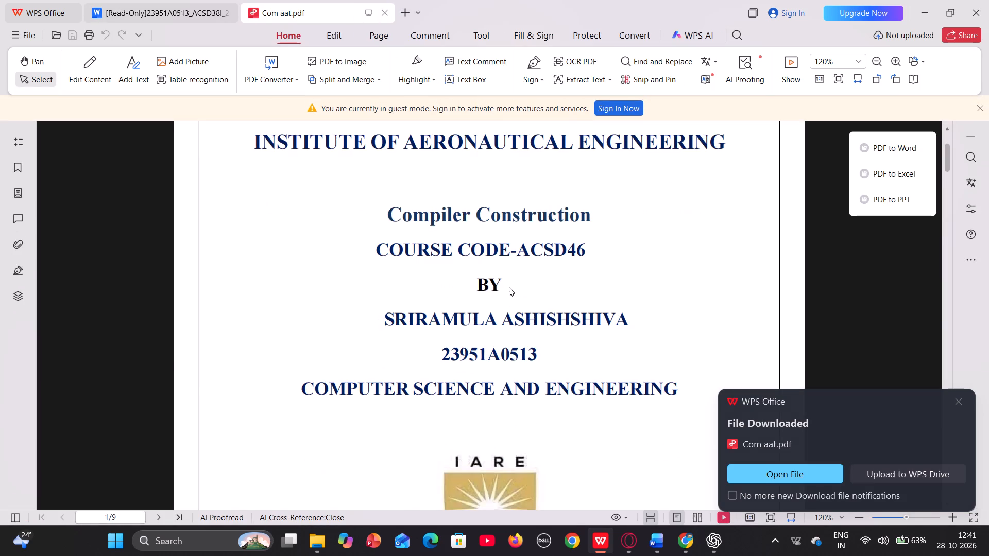
pyautogui.scroll(-5, 509, 287)
pyautogui.scroll(-20, 509, 287)
pyautogui.scroll(-7, 509, 287)
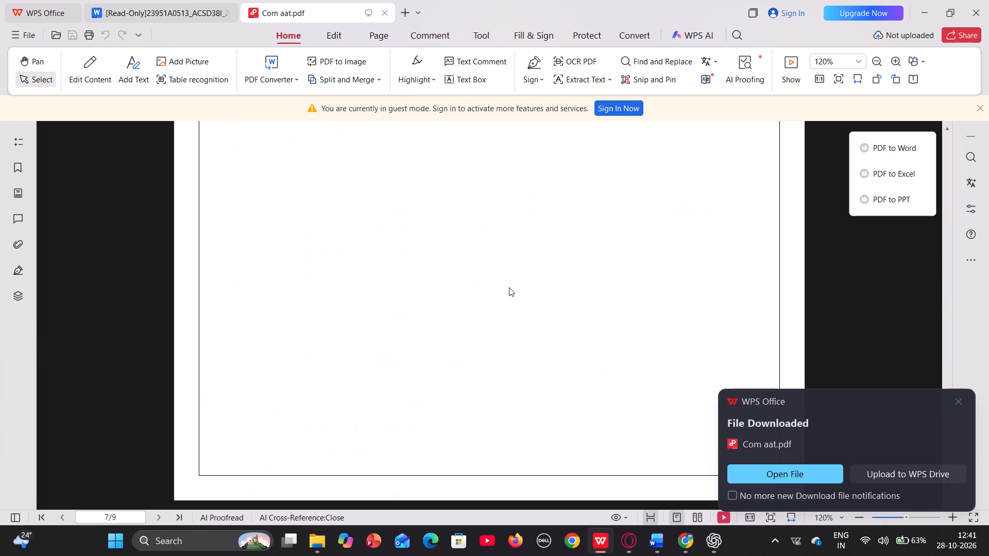
pyautogui.scroll(-3, 509, 287)
pyautogui.scroll(16, 509, 287)
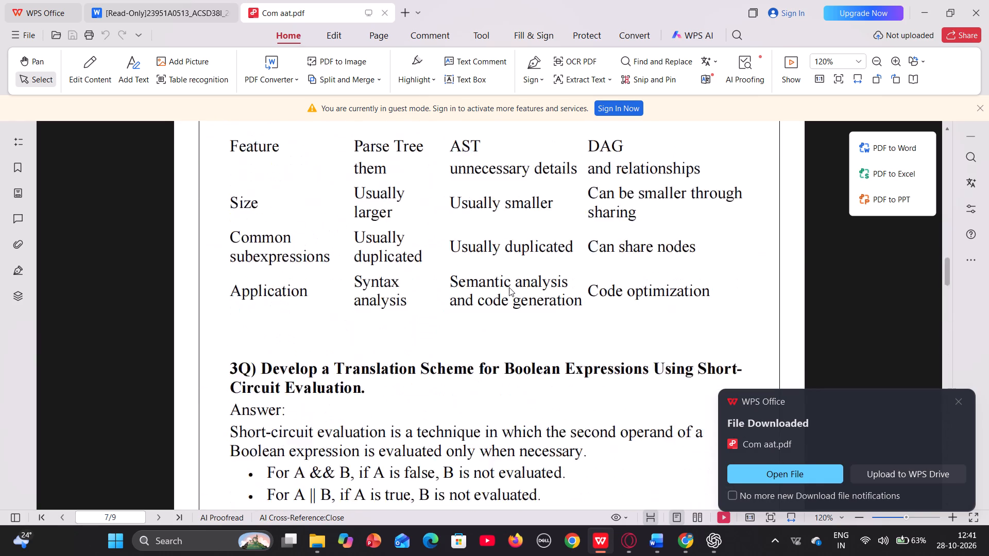
pyautogui.click(983, 10)
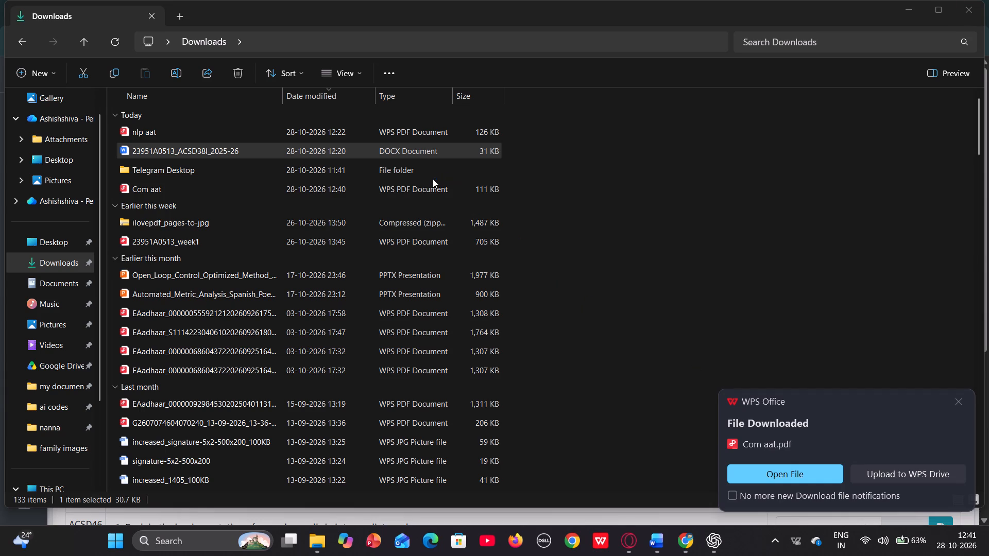
pyautogui.click(764, 473)
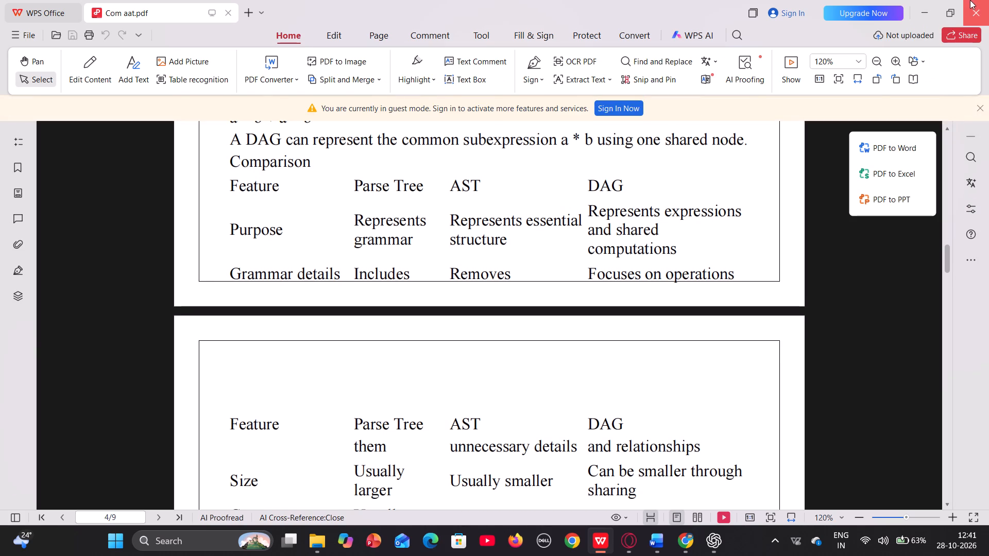
pyautogui.click(971, 1)
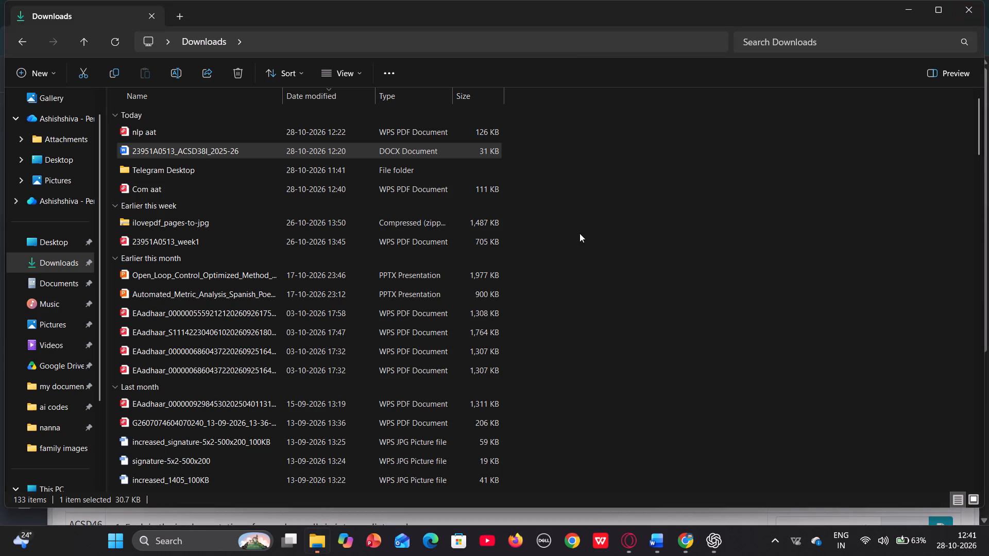
pyautogui.scroll(8, 555, 239)
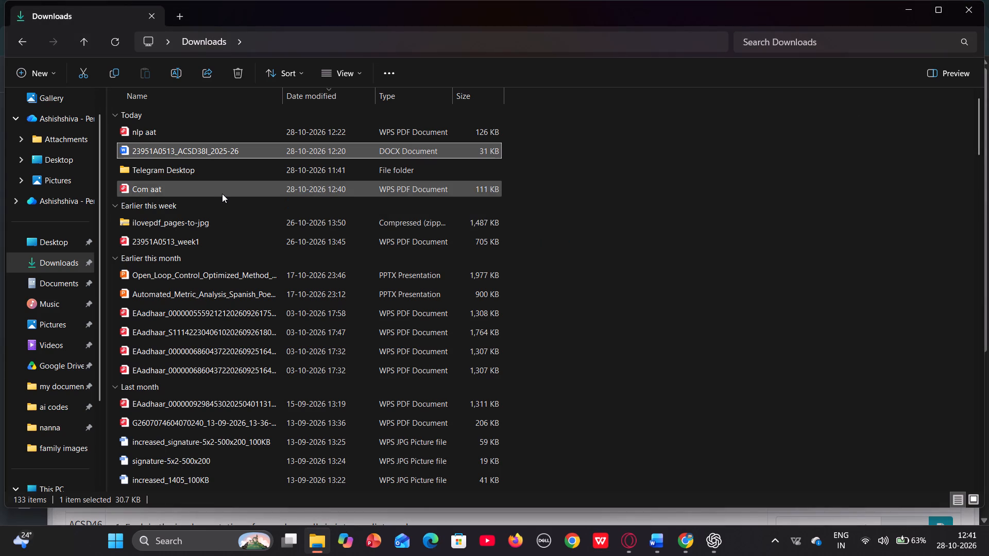
# Switch to Chrome, sign in to Samvidha with the saved credentials and open the AAT-I upload page.
pyautogui.click(688, 539)
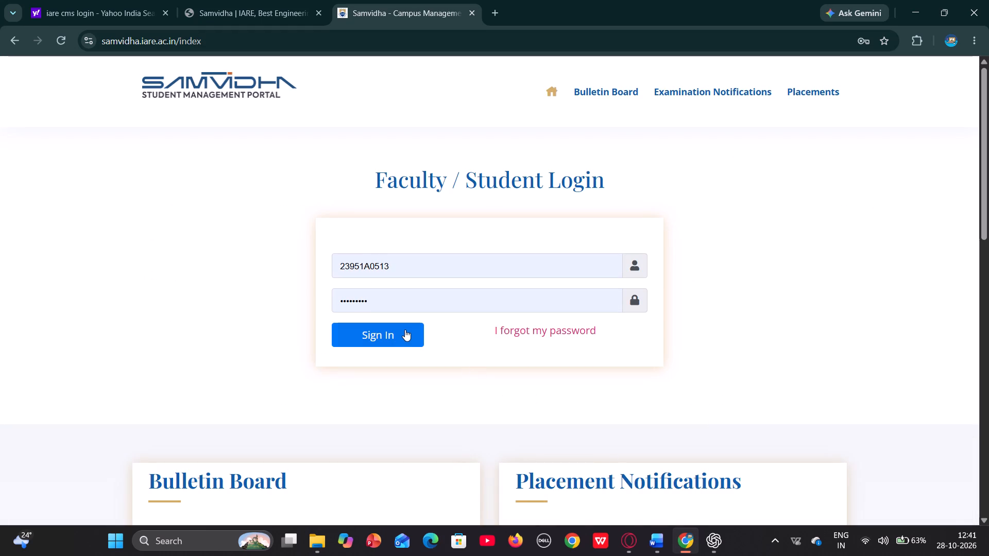
pyautogui.click(403, 328)
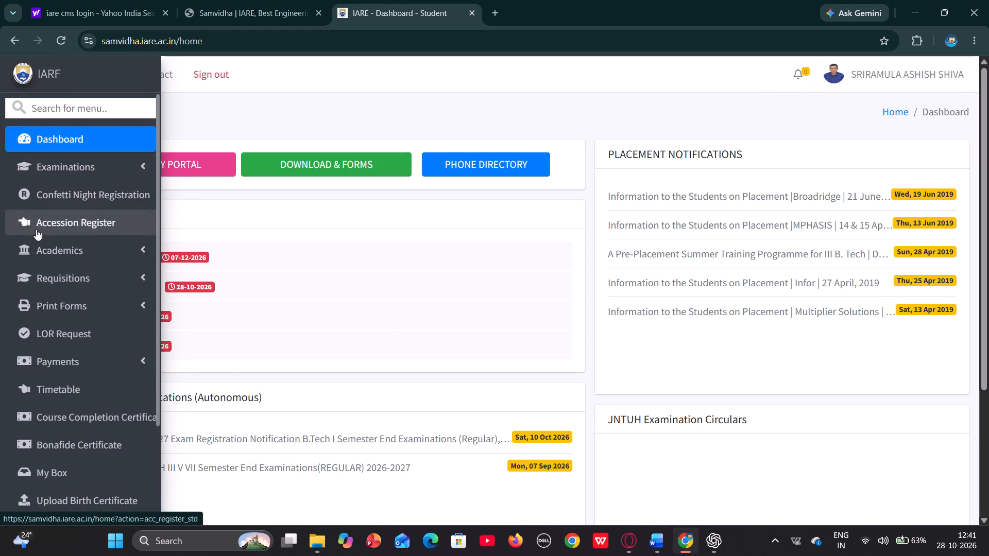
pyautogui.scroll(-4, 76, 355)
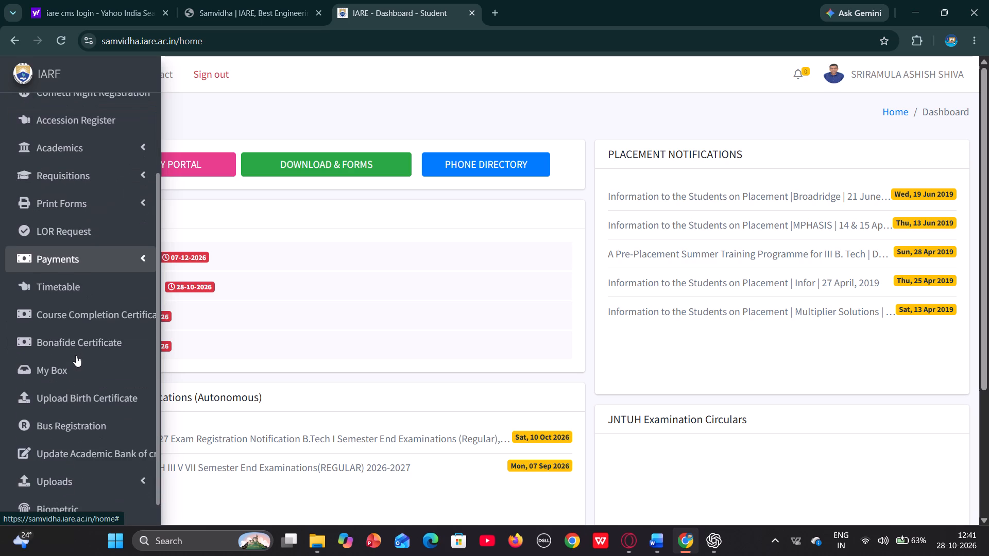
pyautogui.scroll(-3, 76, 355)
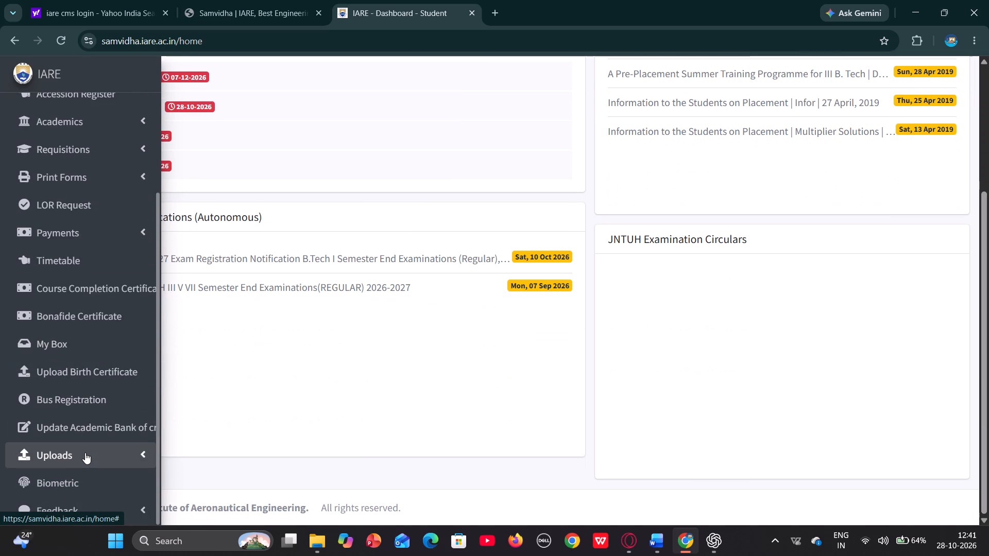
pyautogui.click(85, 453)
pyautogui.scroll(-6, 85, 453)
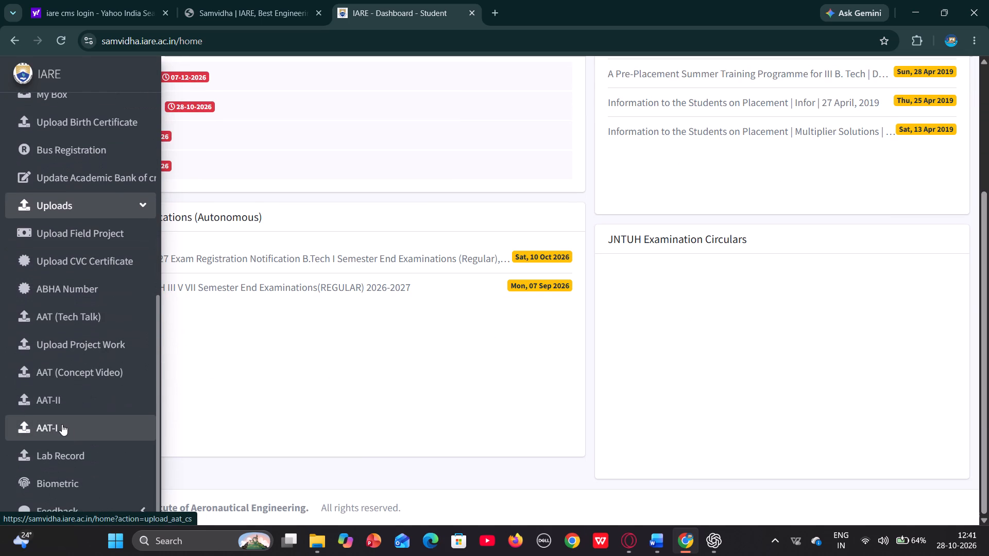
pyautogui.click(60, 423)
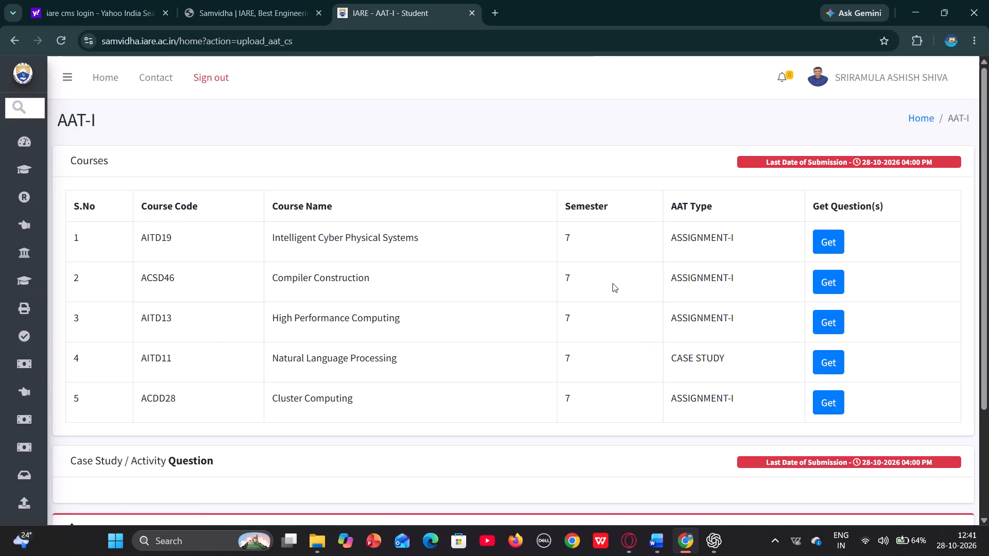
# Get the ACSD46 Compiler Construction questions and upload Com aat.pdf from Downloads as the answer.
pyautogui.click(824, 279)
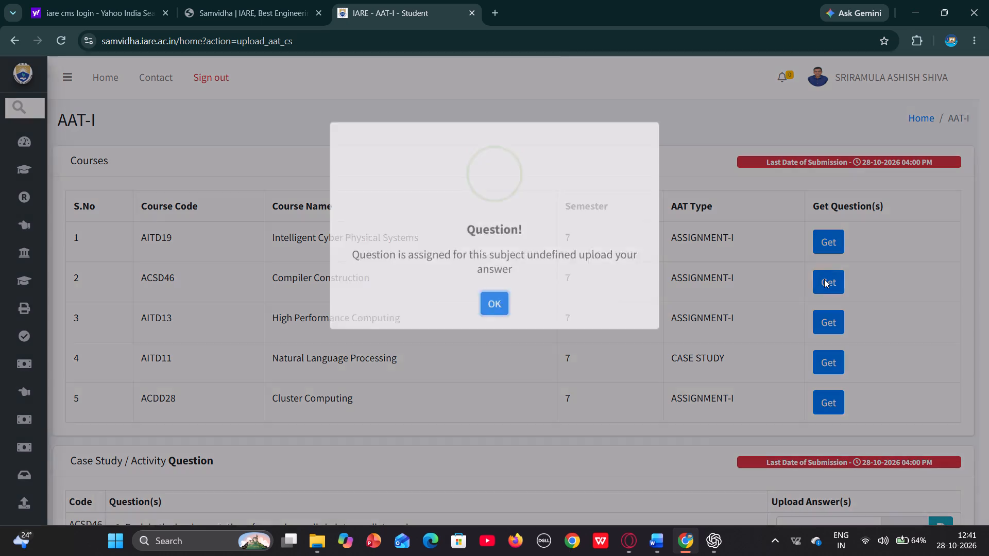
pyautogui.click(500, 367)
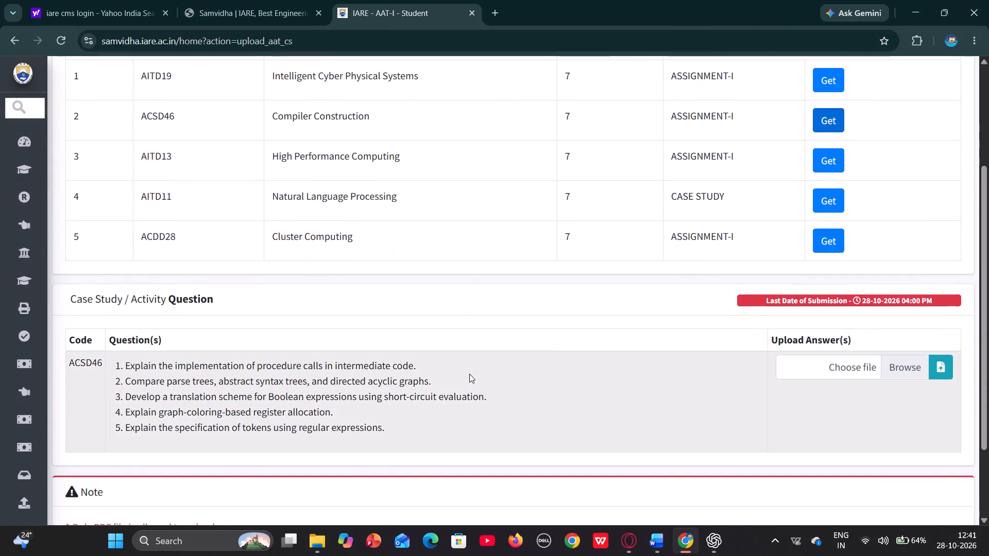
pyautogui.click(813, 361)
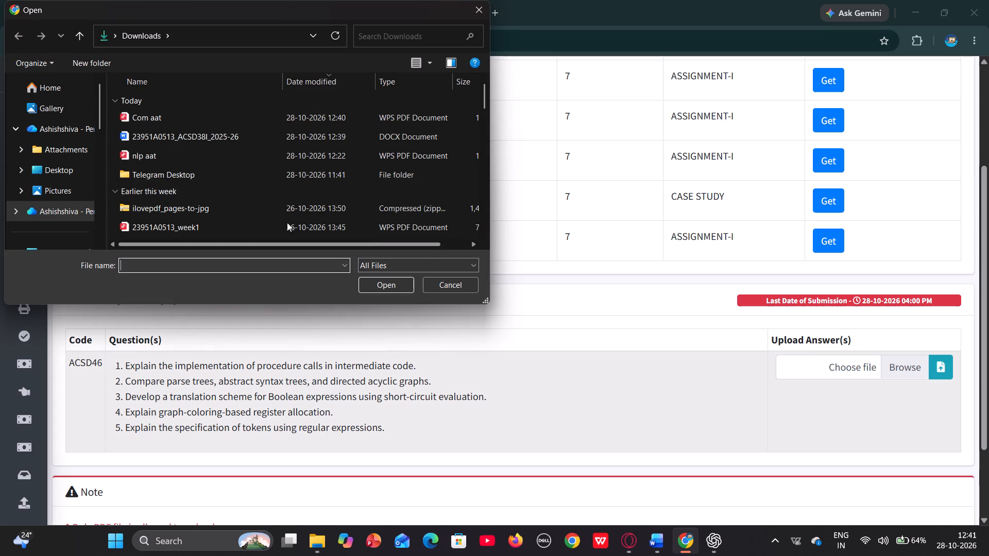
pyautogui.click(161, 116)
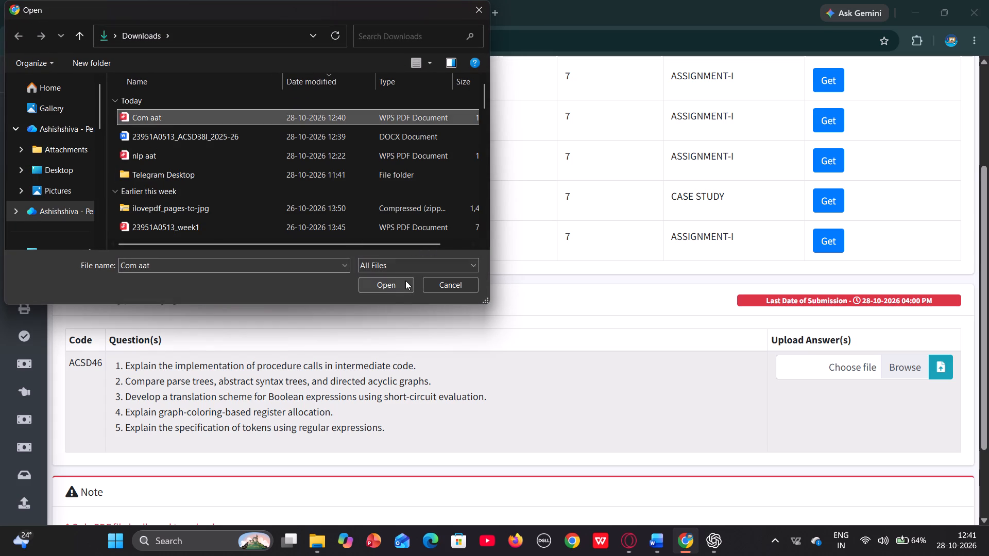
pyautogui.click(400, 285)
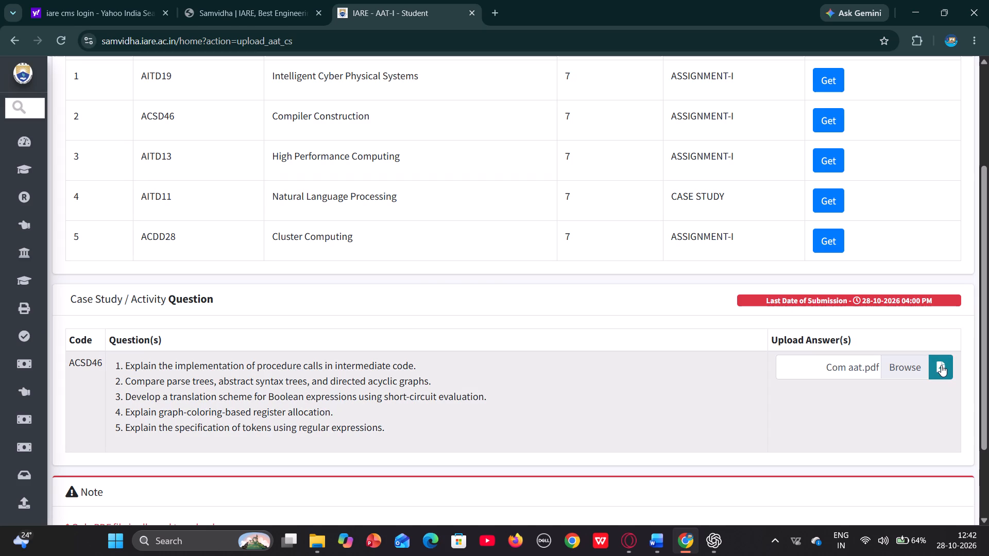
pyautogui.click(941, 365)
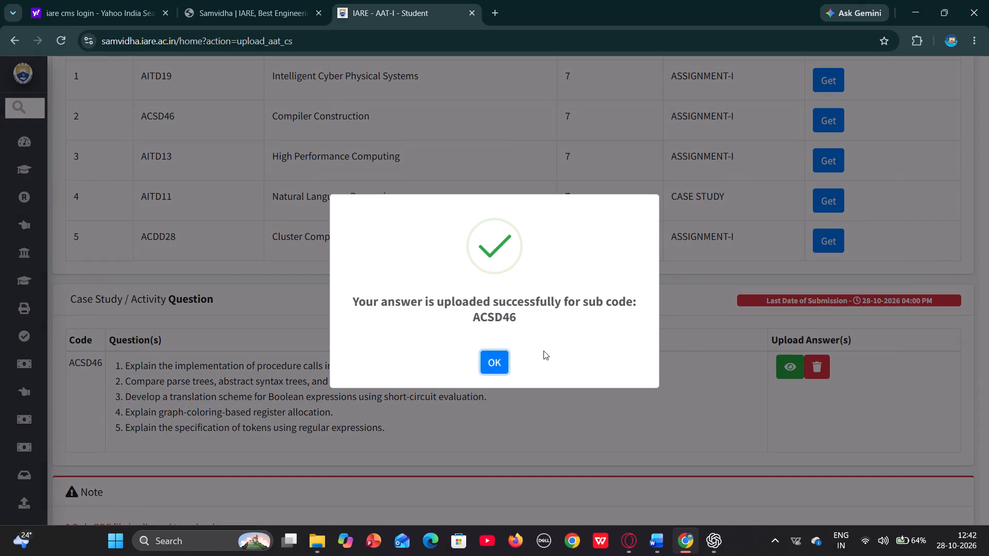
pyautogui.click(498, 353)
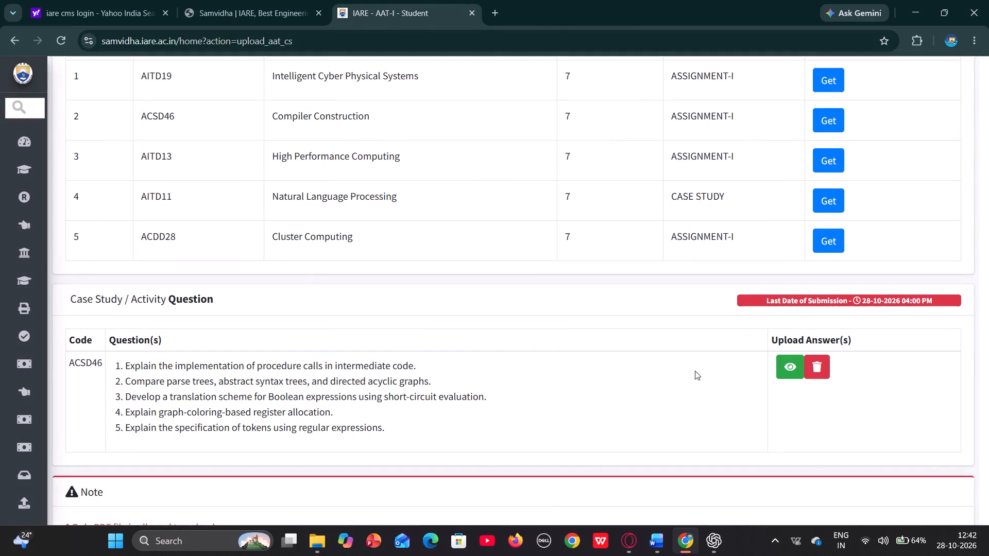
# View the uploaded ACSD46 answer file and check its cover page.
pyautogui.click(786, 358)
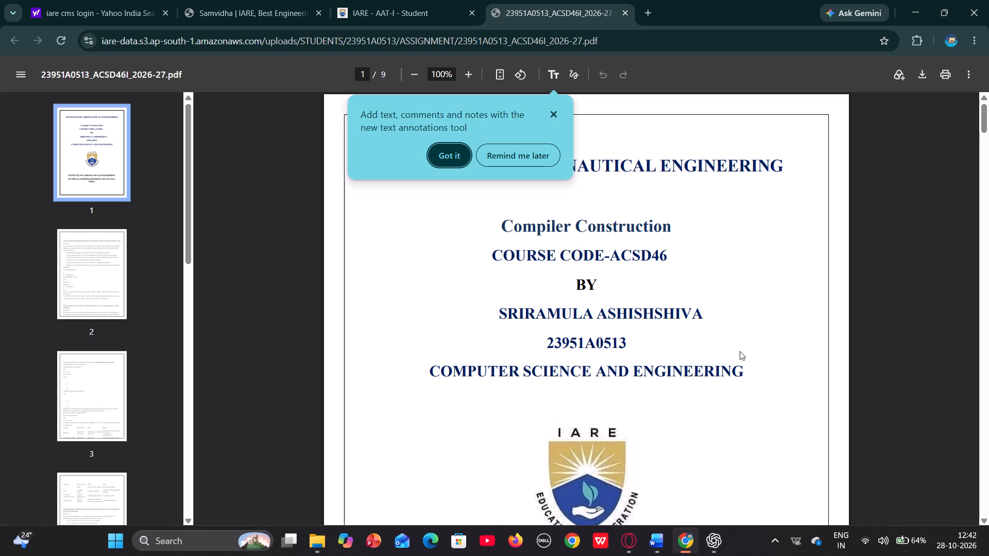
pyautogui.scroll(-3, 723, 378)
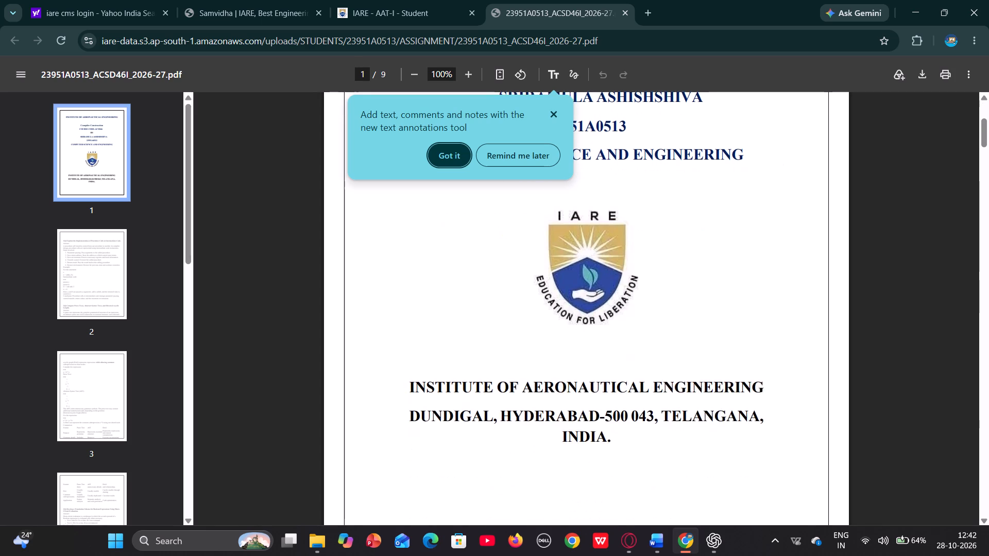
pyautogui.scroll(2, 723, 378)
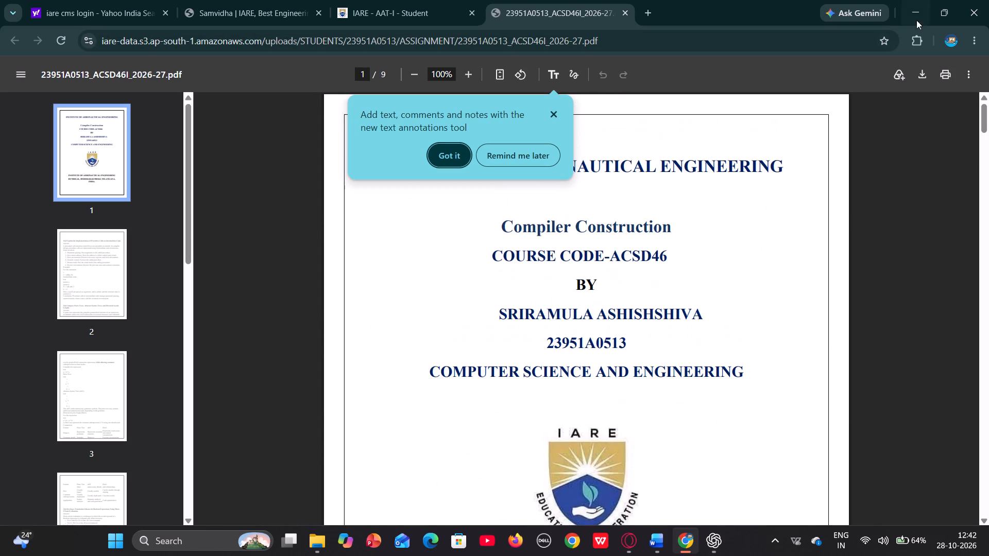
# Close the Chrome window showing the uploaded ACSD46 answer file.
pyautogui.click(969, 10)
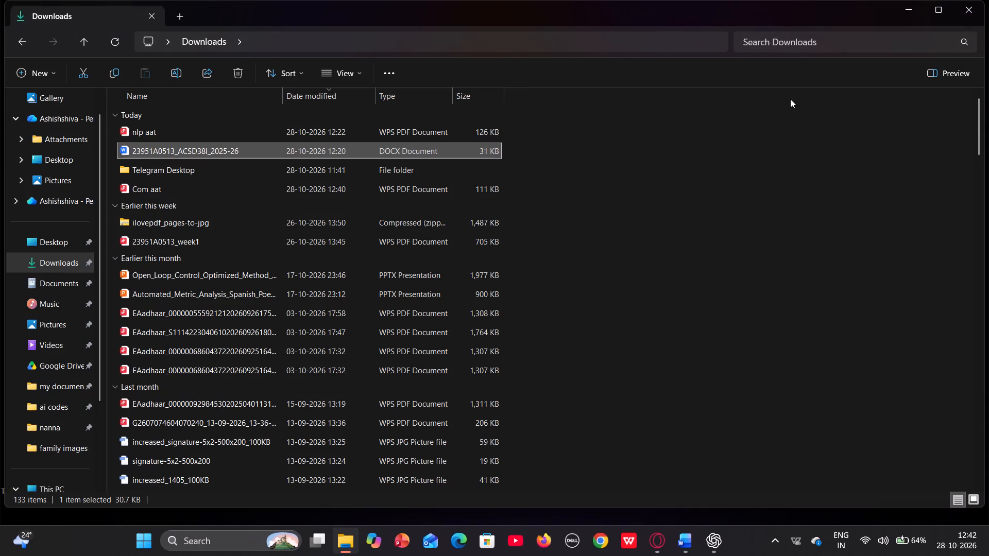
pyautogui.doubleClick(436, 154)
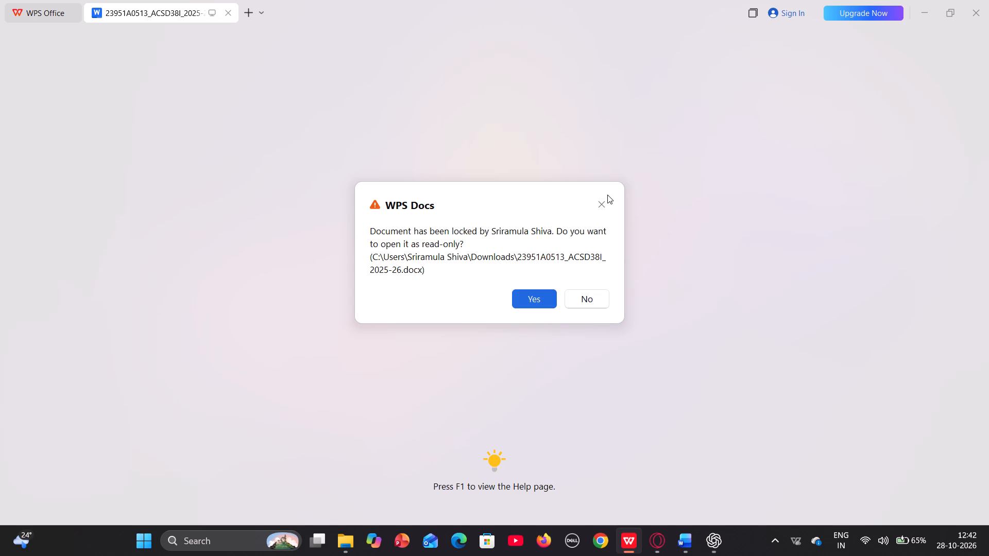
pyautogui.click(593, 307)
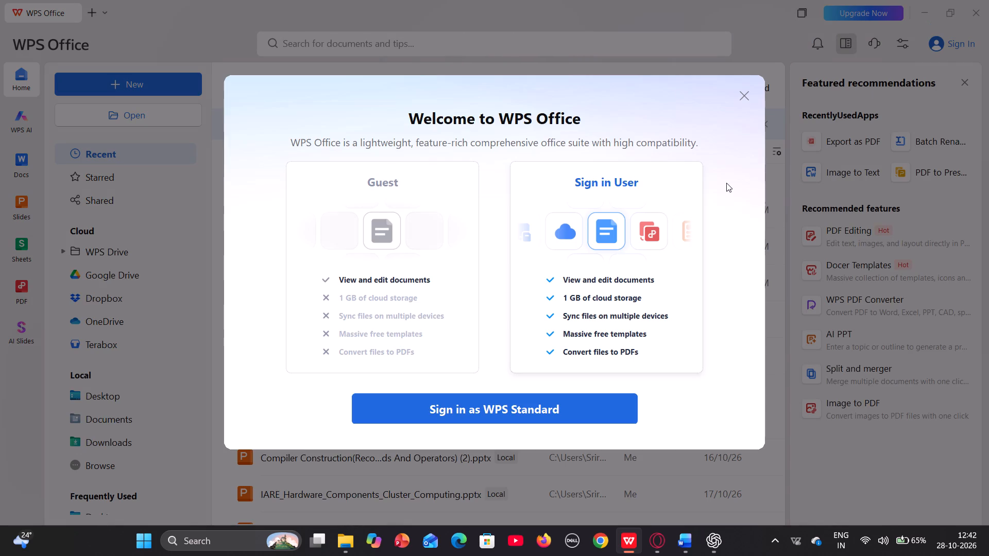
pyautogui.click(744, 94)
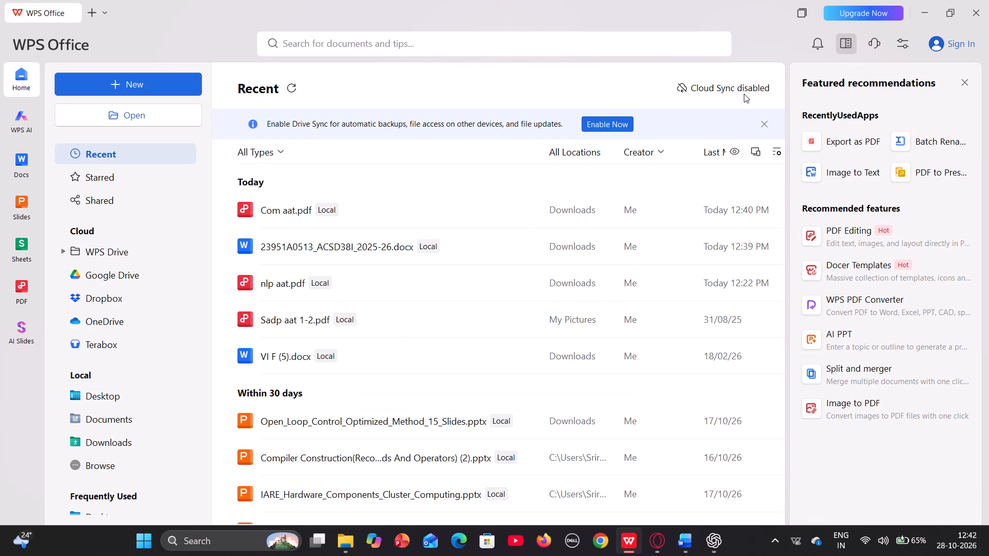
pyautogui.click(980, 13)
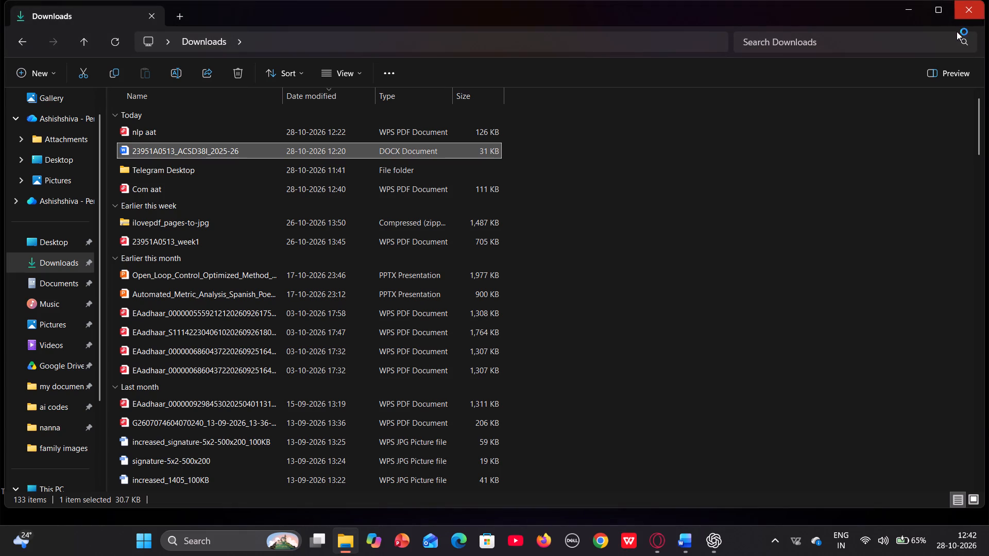
# Open the ACSD38I 2025-26 DOCX report from the Downloads folder in Word.
pyautogui.rightClick(467, 148)
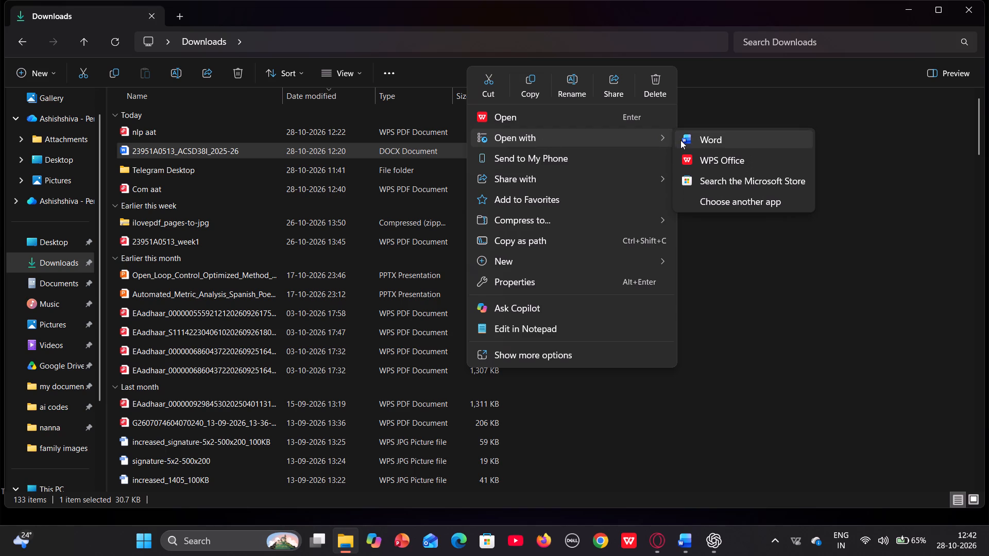
pyautogui.click(681, 140)
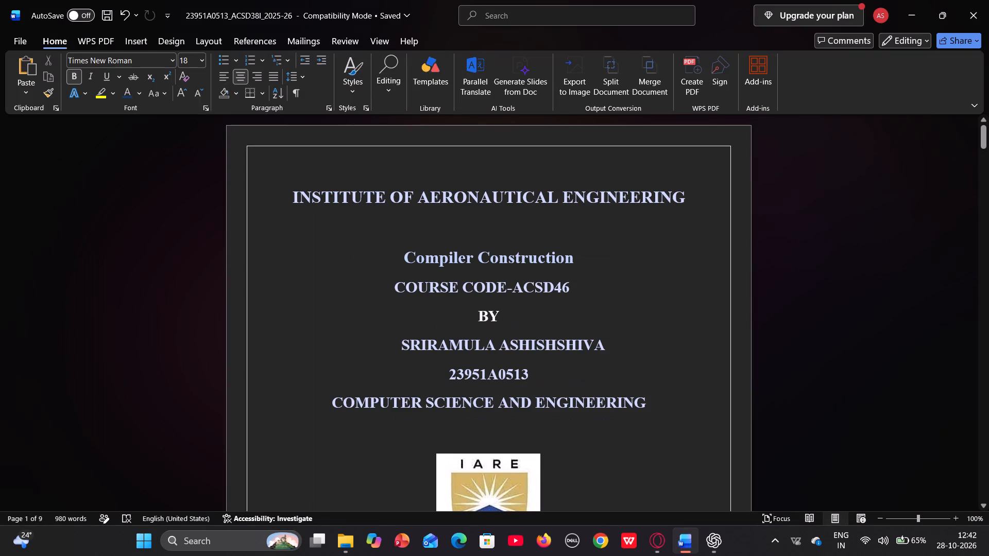
# Replace the course title on the report's cover page with a new title starting with "Cluster".
pyautogui.click(585, 262)
pyautogui.press('BackSpace')
pyautogui.press('BackSpace')
pyautogui.press('BackSpace')
pyautogui.press('BackSpace')
pyautogui.press('BackSpace')
pyautogui.press('BackSpace')
pyautogui.press('BackSpace')
pyautogui.press('BackSpace')
pyautogui.press('BackSpace')
pyautogui.press('BackSpace')
pyautogui.press('BackSpace')
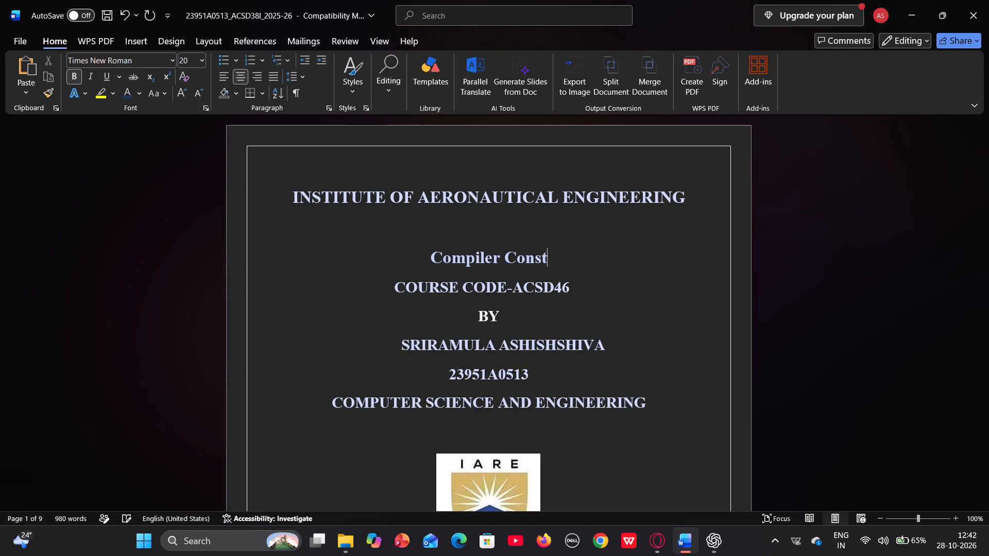
pyautogui.press('BackSpace')
pyautogui.press('BackSpace')
pyautogui.press('BackSpace')
pyautogui.press('BackSpace')
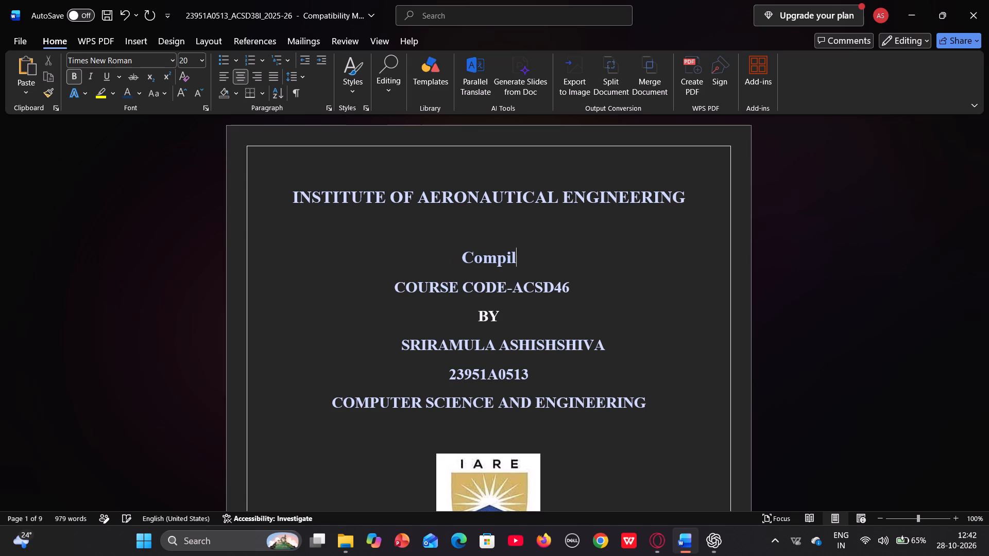
pyautogui.press('BackSpace')
pyautogui.press('BackSpace')
pyautogui.press('BackSpace')
pyautogui.press('BackSpace')
pyautogui.press('BackSpace')
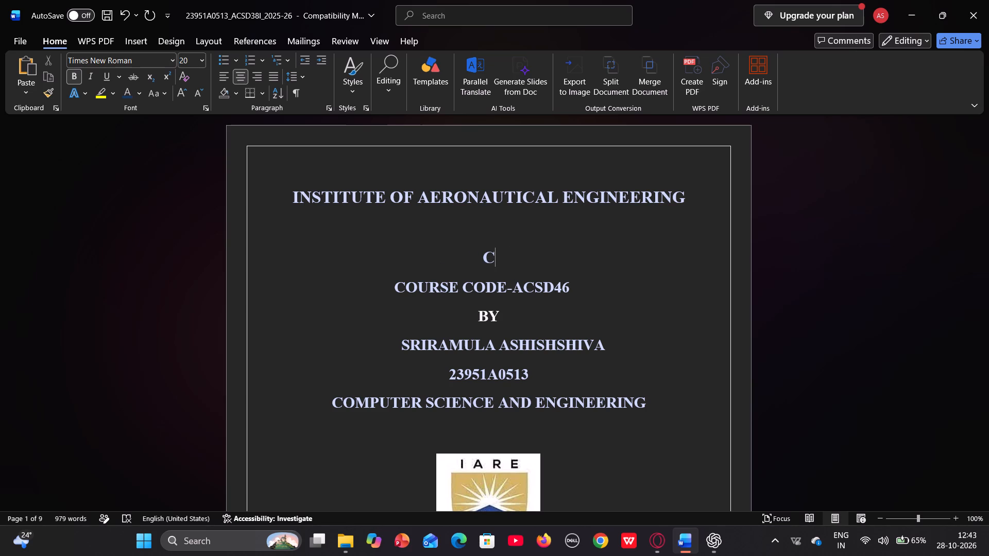
pyautogui.write('lu')
pyautogui.write('ster')
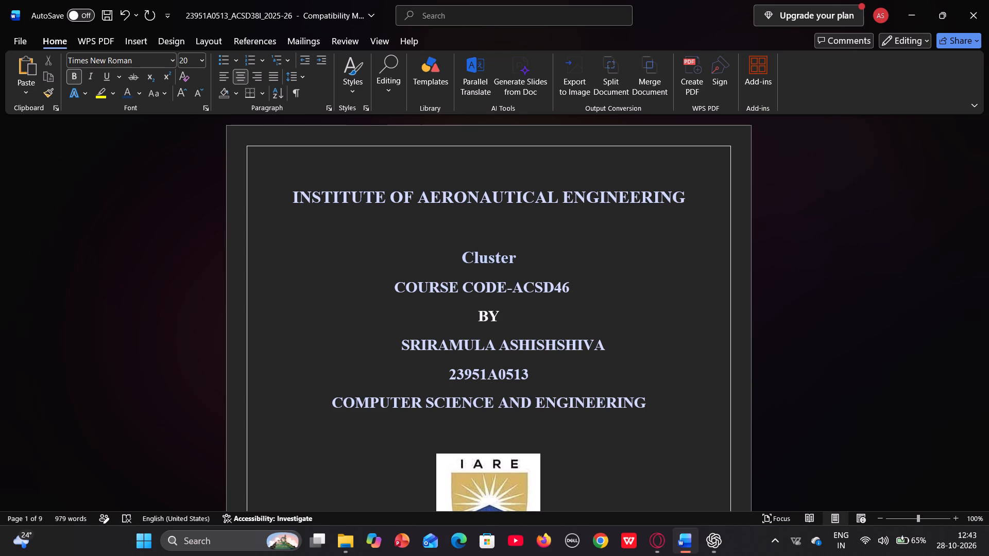